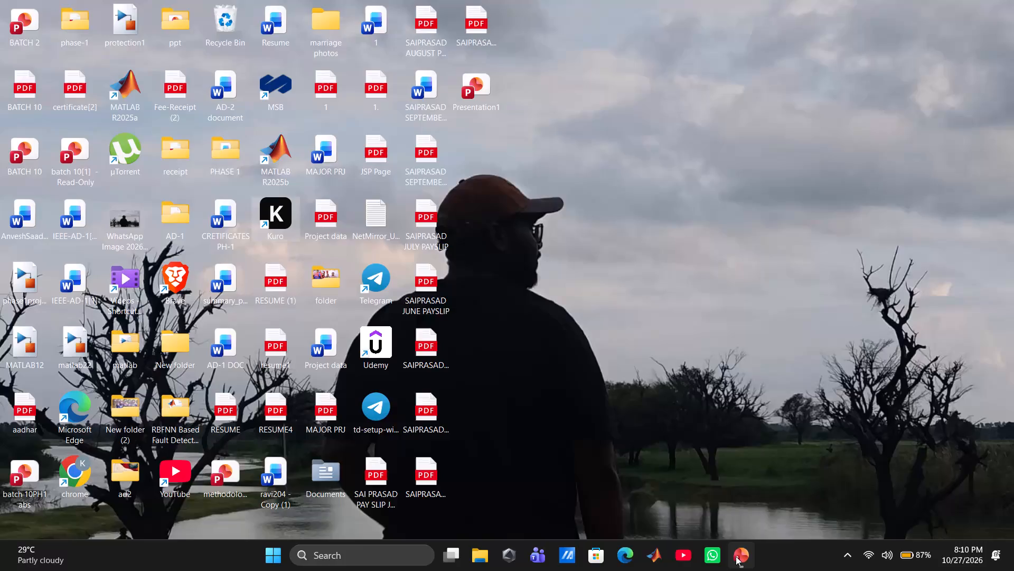
Switch to the open Presentation1 in PowerPoint.
{"action": "left_click", "coordinate": [736, 556]}
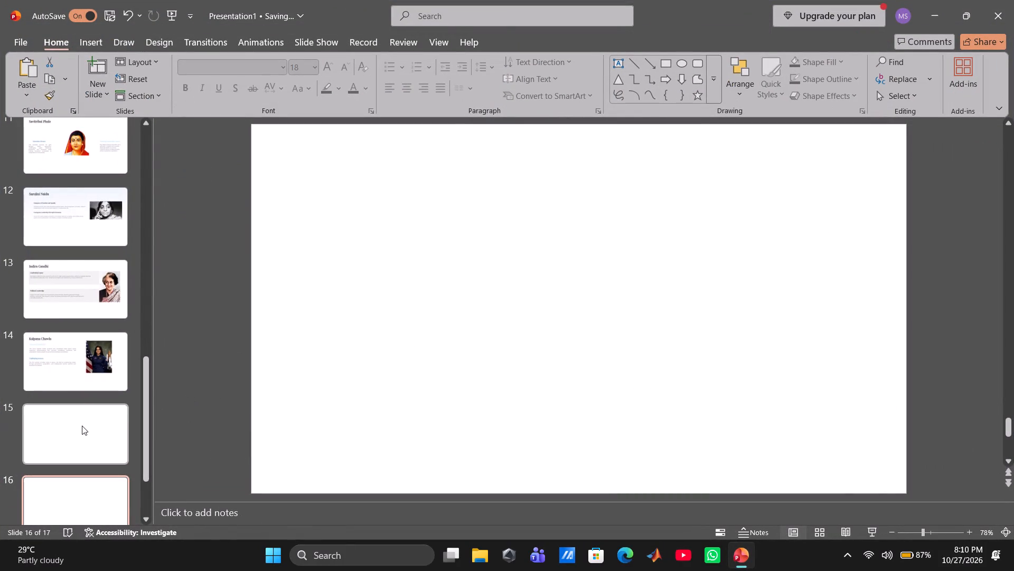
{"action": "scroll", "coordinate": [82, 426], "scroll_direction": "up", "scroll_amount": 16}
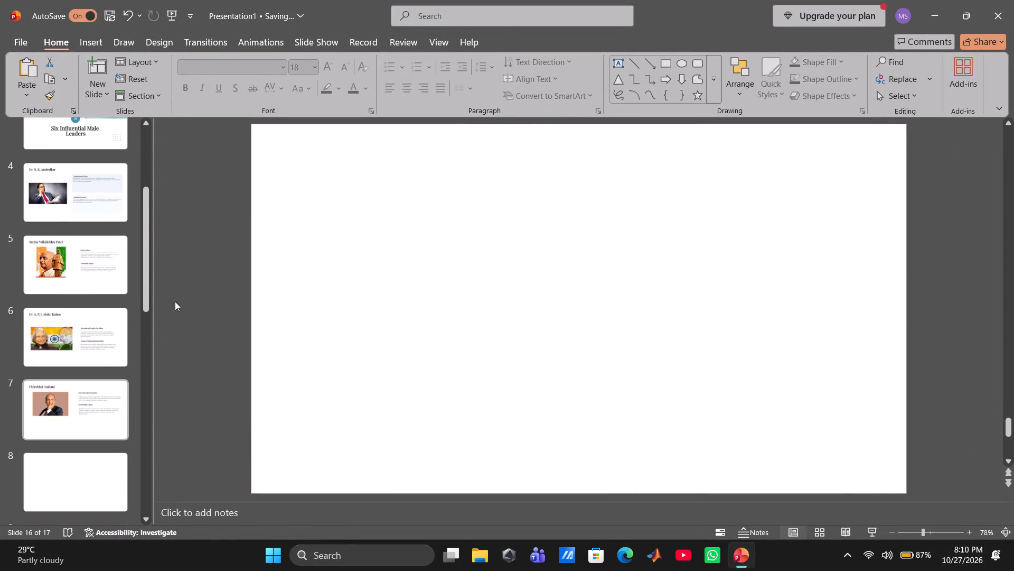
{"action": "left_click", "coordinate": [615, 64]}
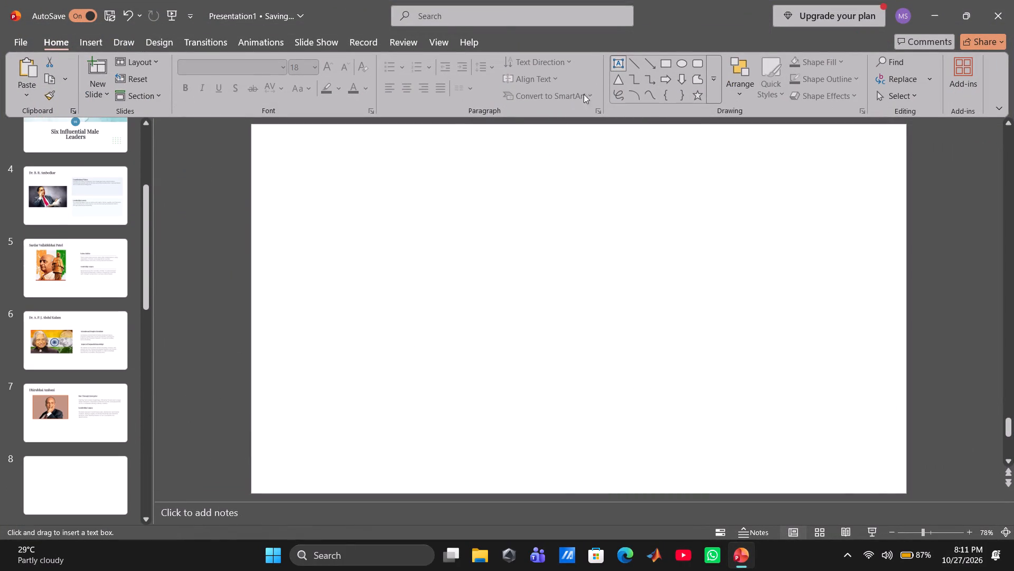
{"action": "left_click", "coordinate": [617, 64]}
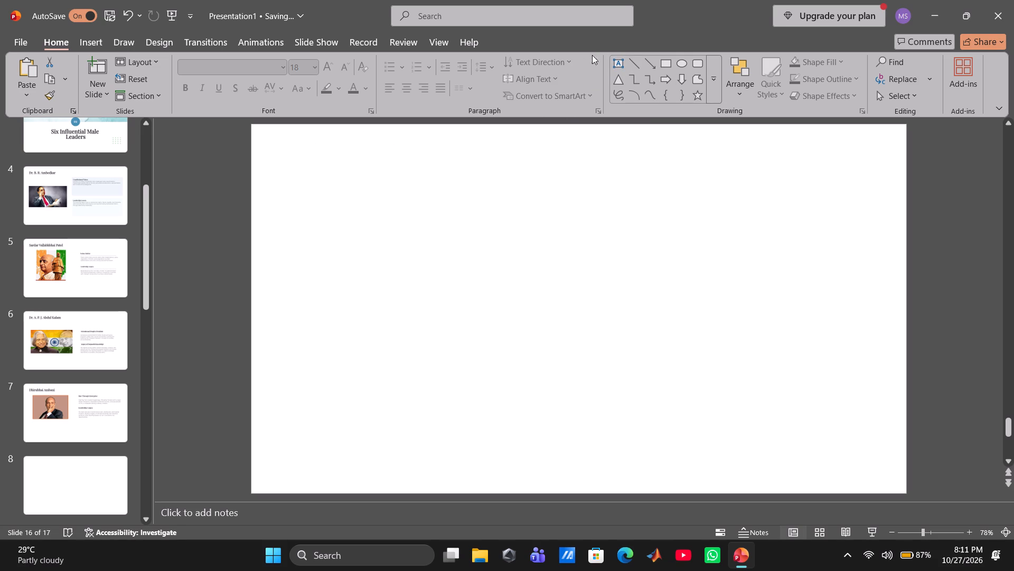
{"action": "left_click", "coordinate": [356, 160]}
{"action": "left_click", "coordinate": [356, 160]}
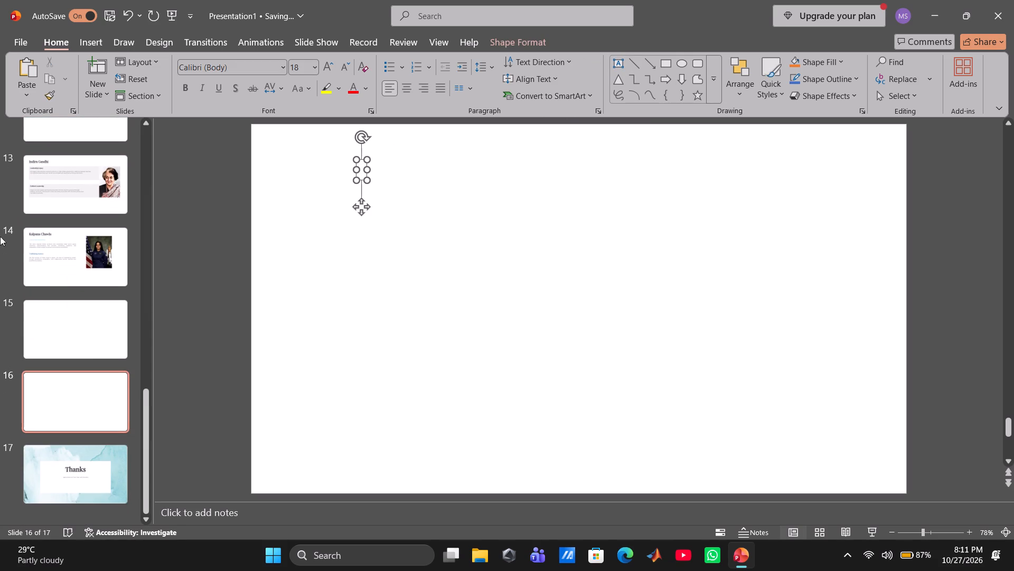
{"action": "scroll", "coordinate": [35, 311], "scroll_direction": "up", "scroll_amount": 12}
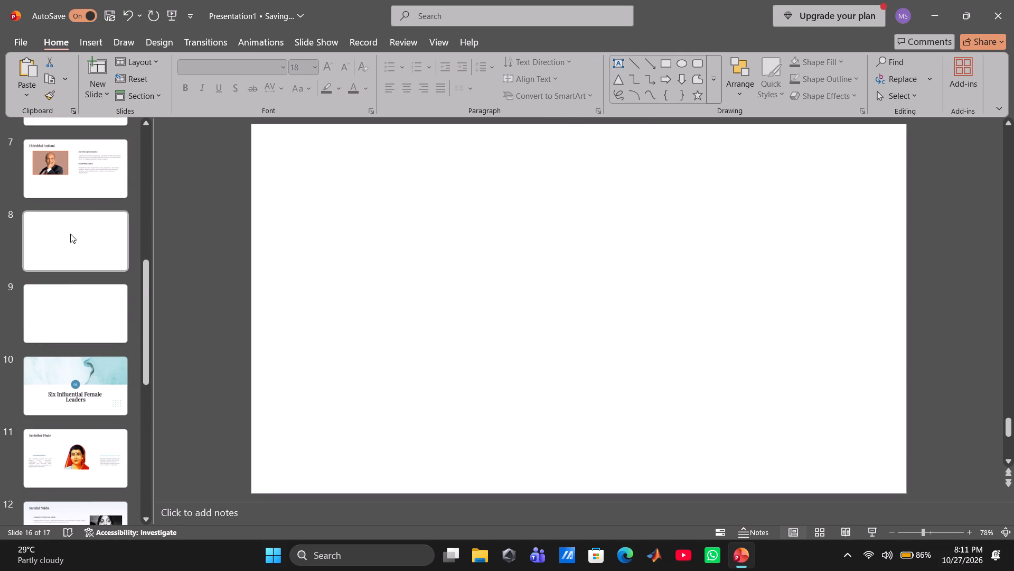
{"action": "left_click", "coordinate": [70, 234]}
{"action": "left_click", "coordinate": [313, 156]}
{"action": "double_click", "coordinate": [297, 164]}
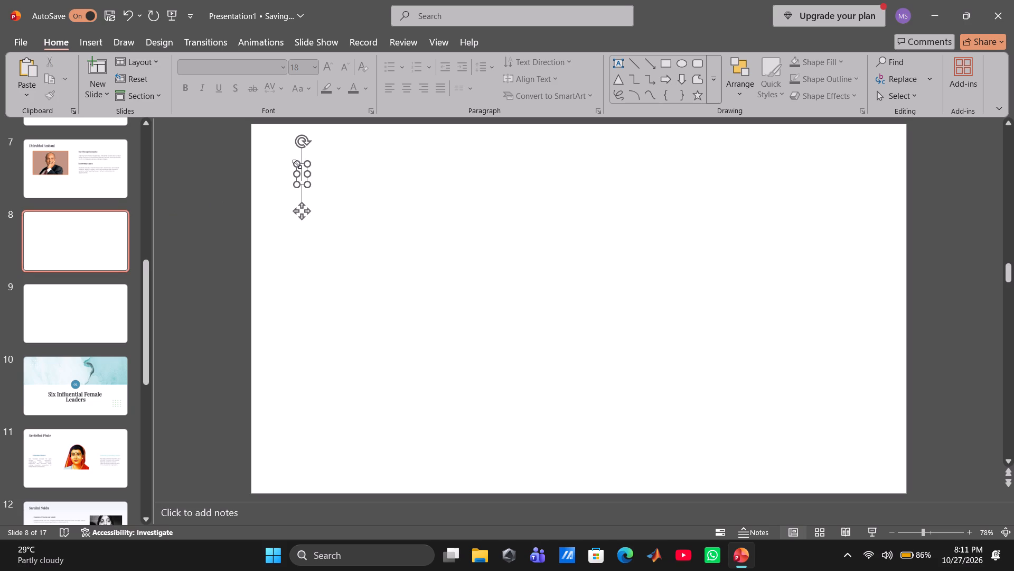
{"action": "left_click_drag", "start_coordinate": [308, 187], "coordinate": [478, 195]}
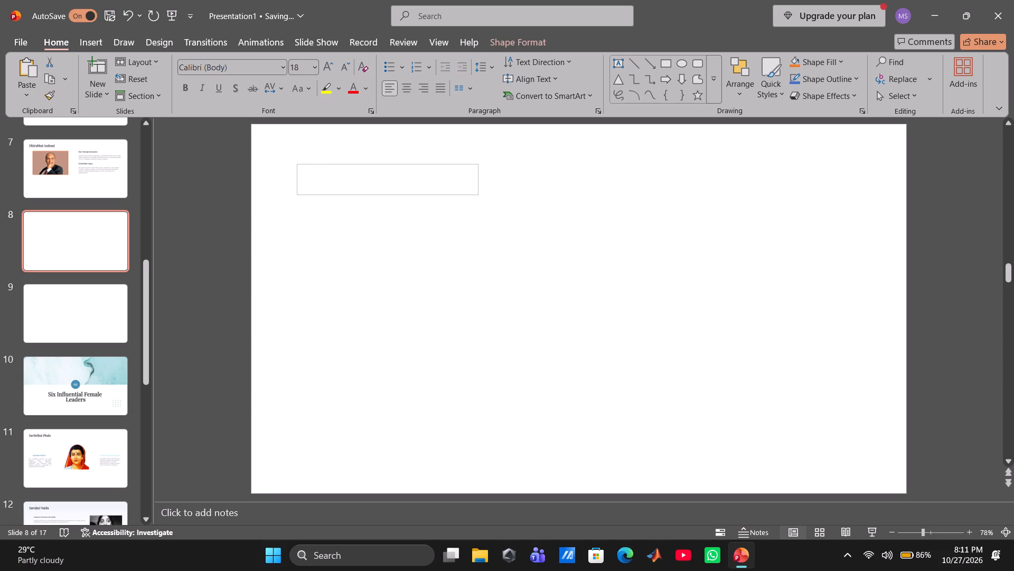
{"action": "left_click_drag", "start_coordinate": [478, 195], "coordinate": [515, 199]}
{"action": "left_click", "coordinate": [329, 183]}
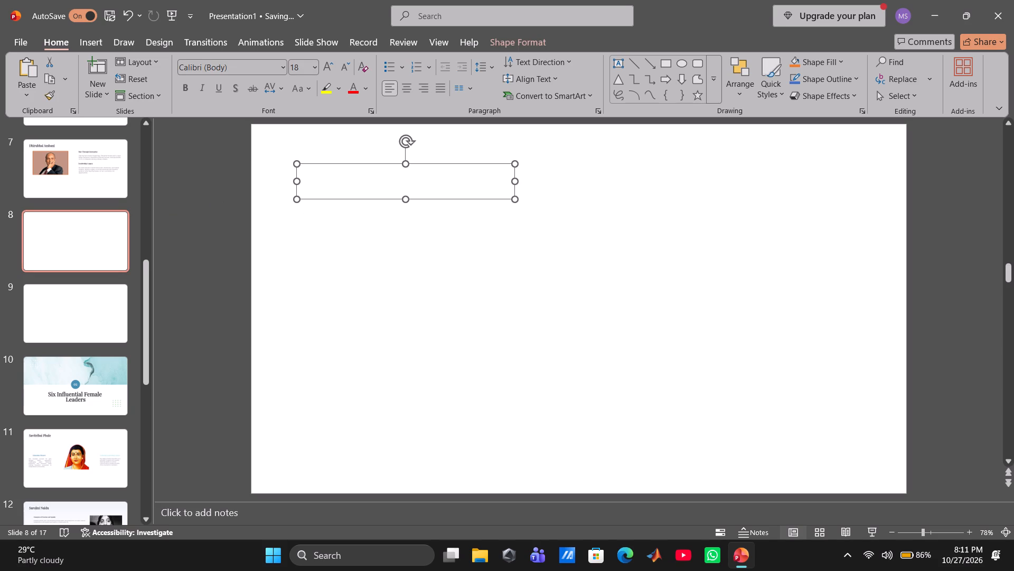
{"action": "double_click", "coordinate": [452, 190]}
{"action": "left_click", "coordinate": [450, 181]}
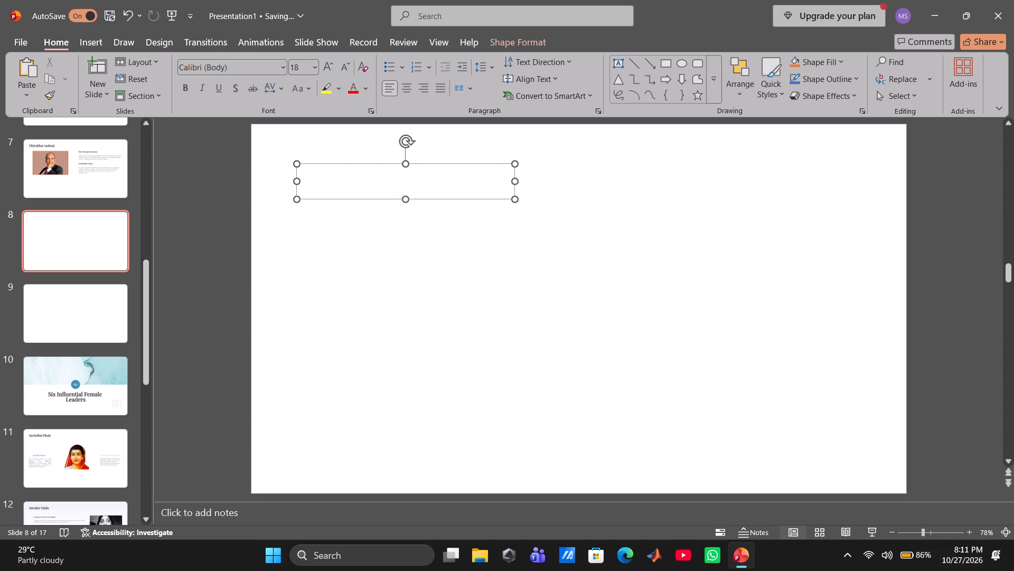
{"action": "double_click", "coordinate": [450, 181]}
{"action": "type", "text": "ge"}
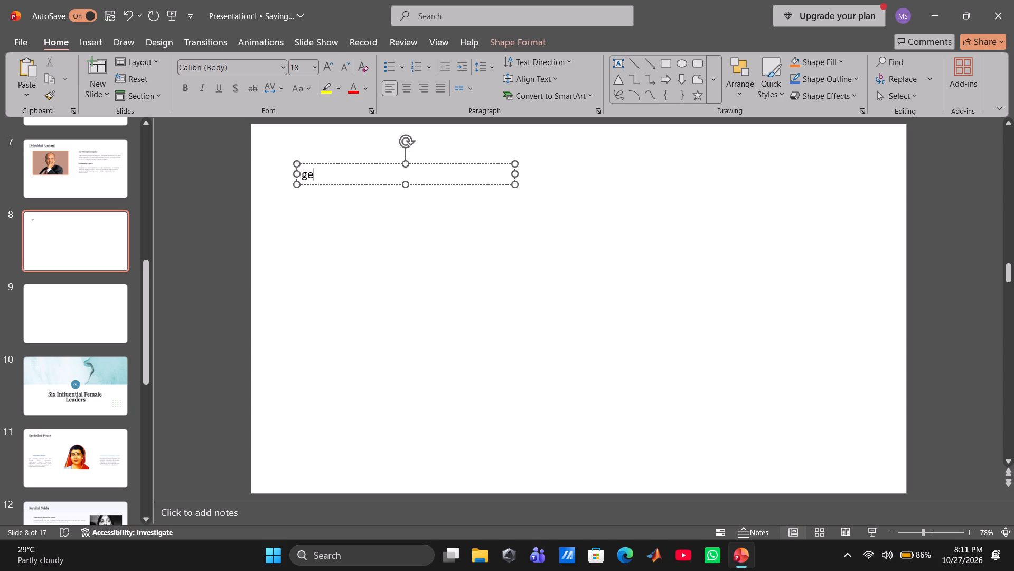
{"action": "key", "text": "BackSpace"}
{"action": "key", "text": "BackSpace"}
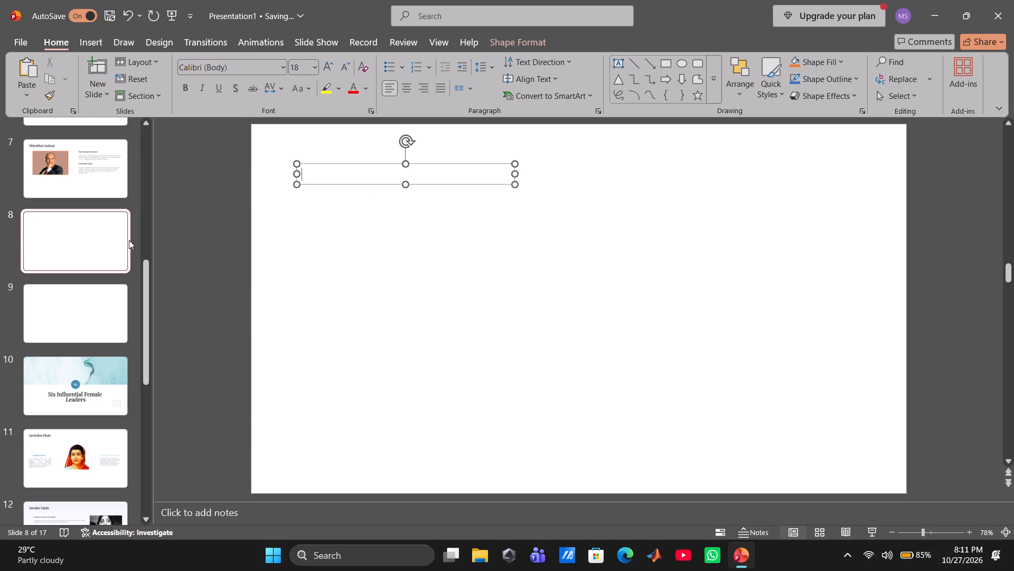
Draw a text box in the upper-left area of blank slide 8 and enter "Bhaghat Singh" in it.
{"action": "scroll", "coordinate": [129, 241], "scroll_direction": "up", "scroll_amount": 3}
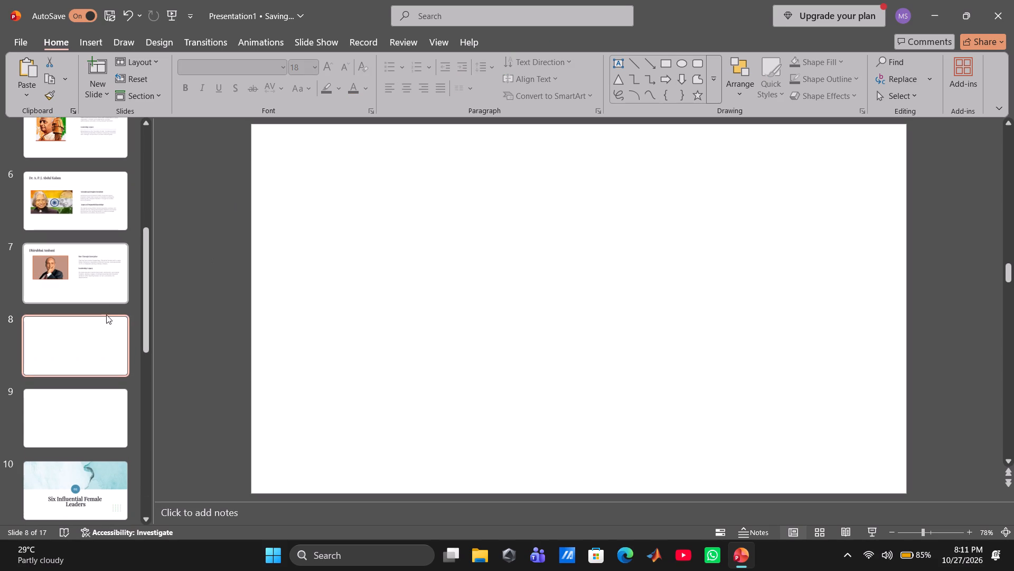
{"action": "left_click", "coordinate": [105, 315]}
{"action": "left_click", "coordinate": [62, 353]}
{"action": "double_click", "coordinate": [329, 159]}
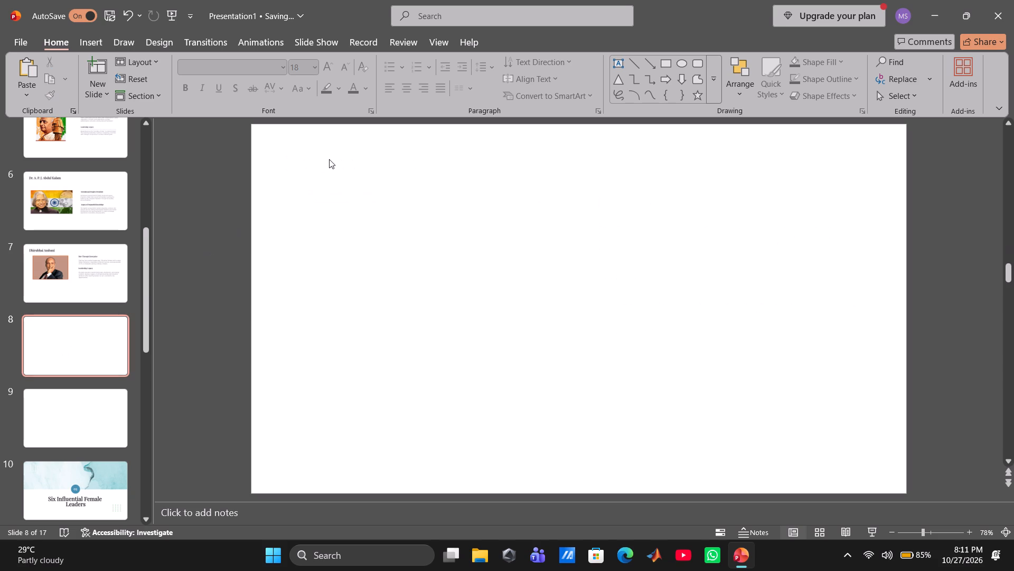
{"action": "left_click", "coordinate": [617, 62]}
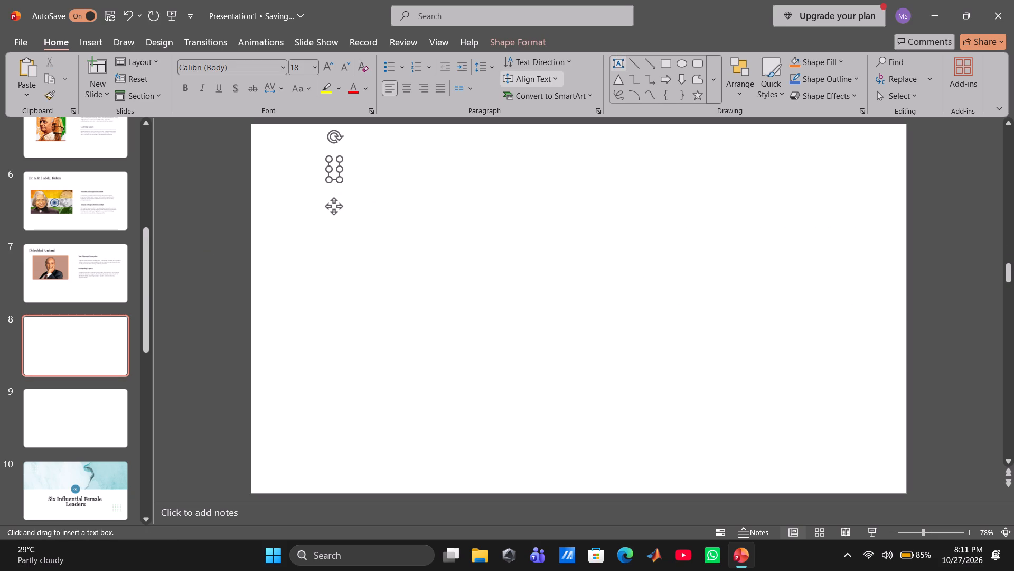
{"action": "left_click_drag", "start_coordinate": [296, 150], "coordinate": [450, 191]}
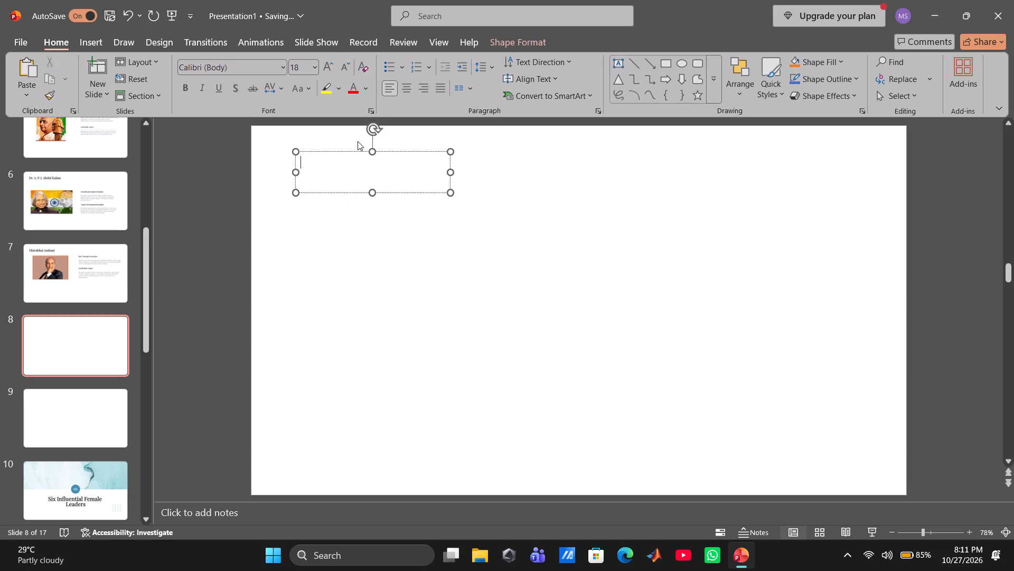
{"action": "type", "text": "Bhag"}
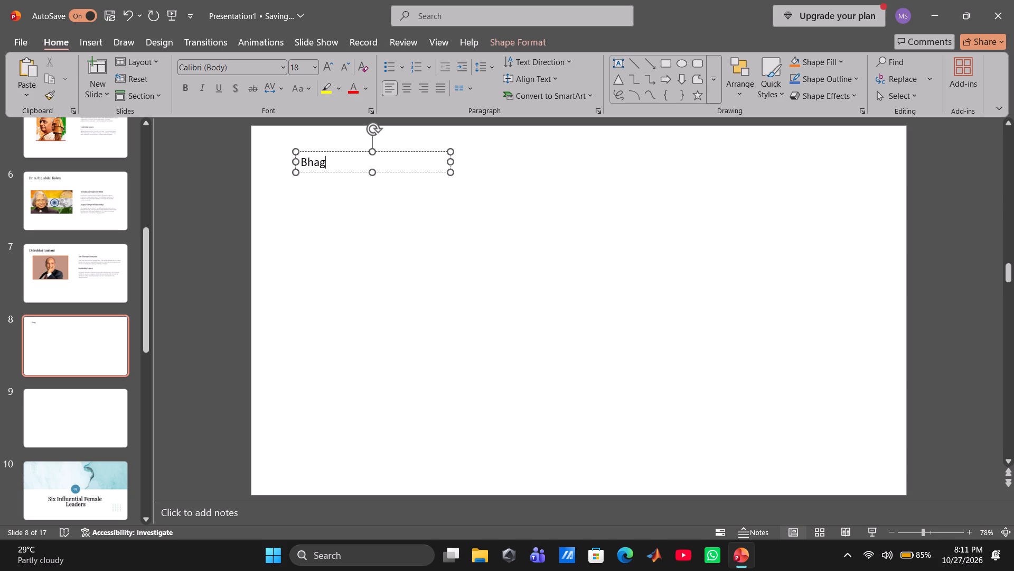
{"action": "type", "text": "at"}
{"action": "key", "text": "space"}
{"action": "key", "text": "BackSpace"}
{"action": "key", "text": "BackSpace"}
{"action": "key", "text": "BackSpace"}
{"action": "type", "text": "hat"}
{"action": "key", "text": "space"}
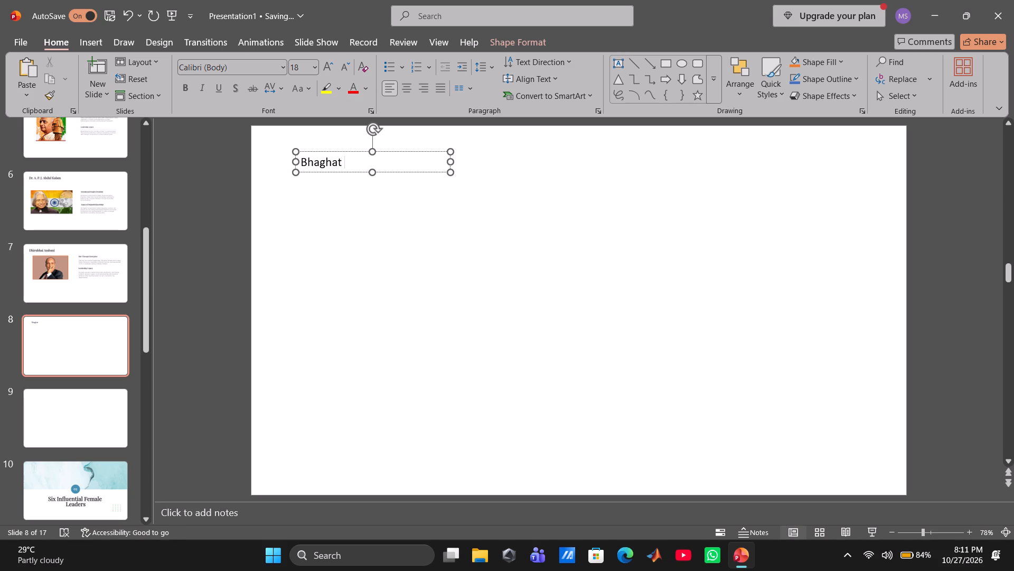
{"action": "type", "text": "Singh"}
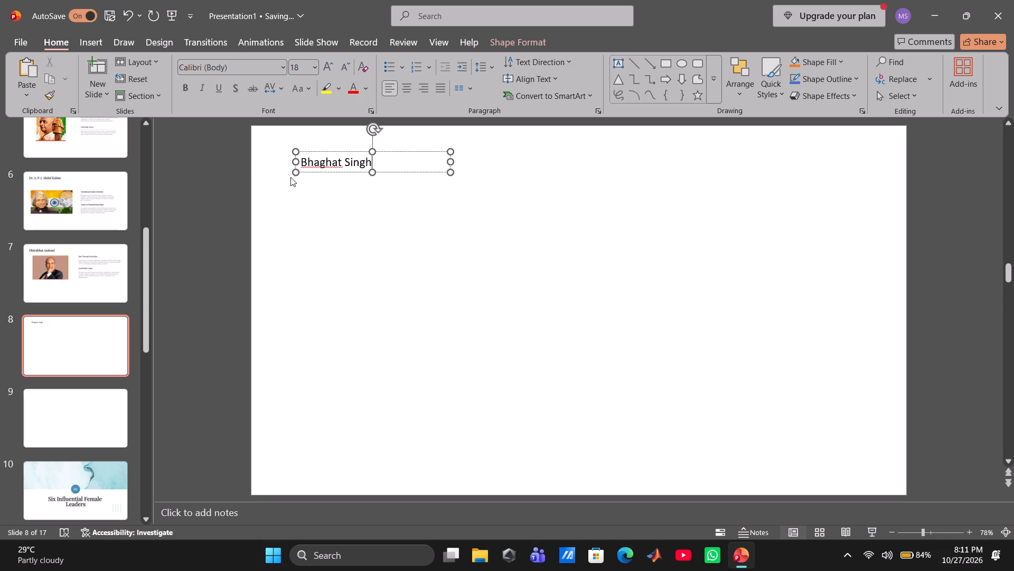
Set the font size of the whole name on slide 8 to 28.
{"action": "key", "text": "ctrl+a"}
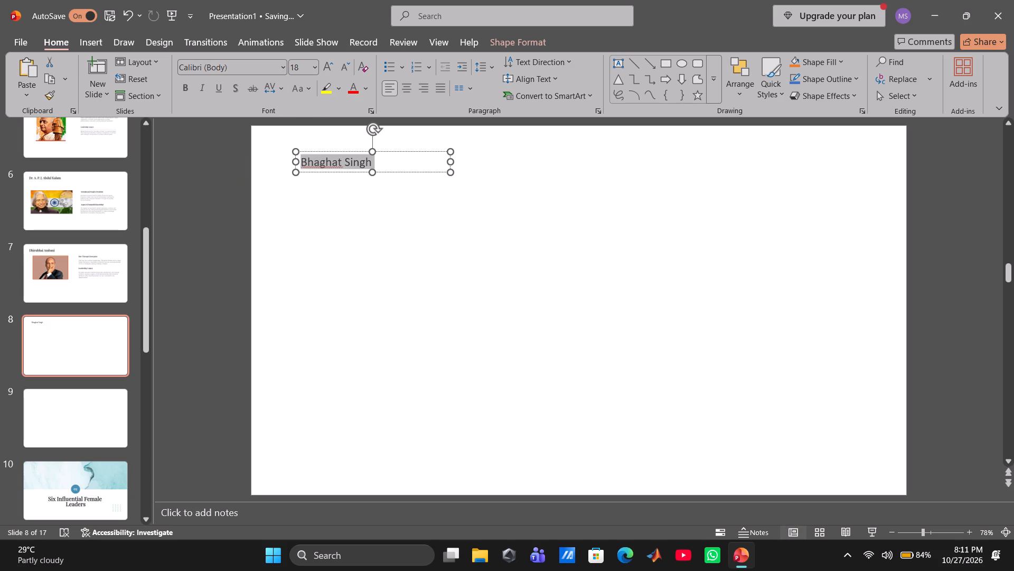
{"action": "left_click", "coordinate": [317, 70]}
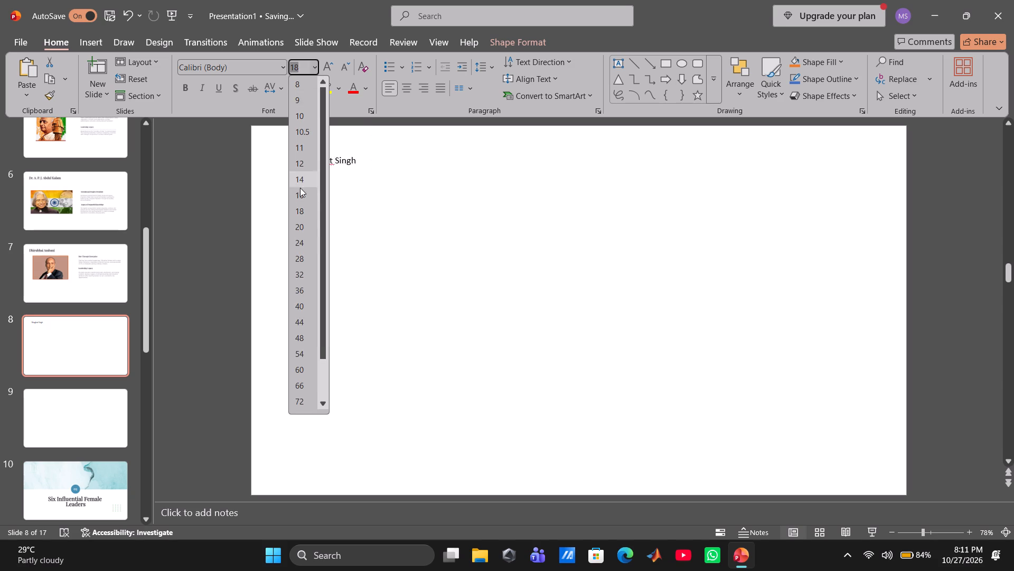
{"action": "left_click", "coordinate": [303, 261]}
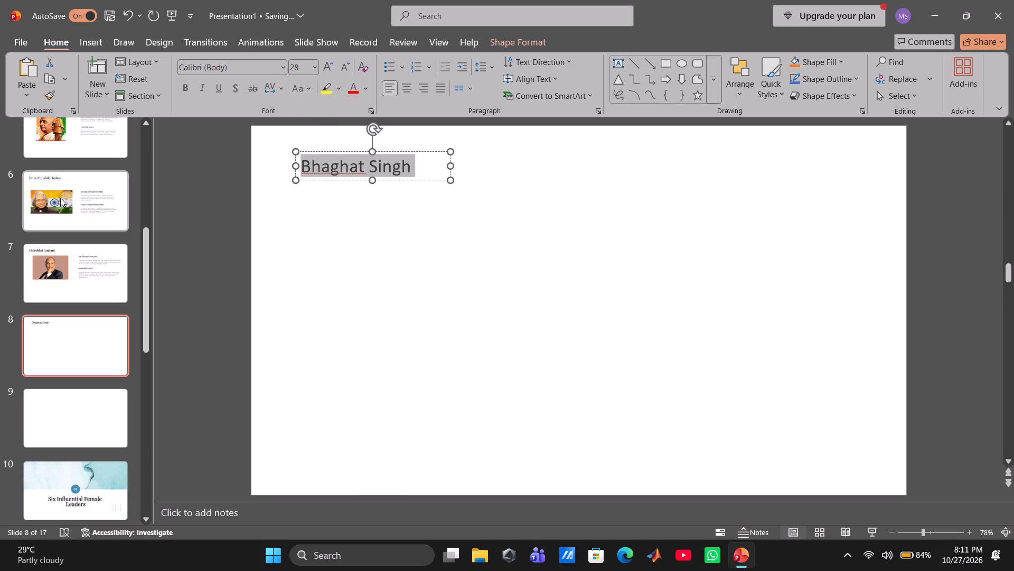
Check the heading style on slides 6 and 7, and set the slide 8 name's font to Times New Roman.
{"action": "left_click", "coordinate": [60, 198]}
{"action": "left_click", "coordinate": [63, 274]}
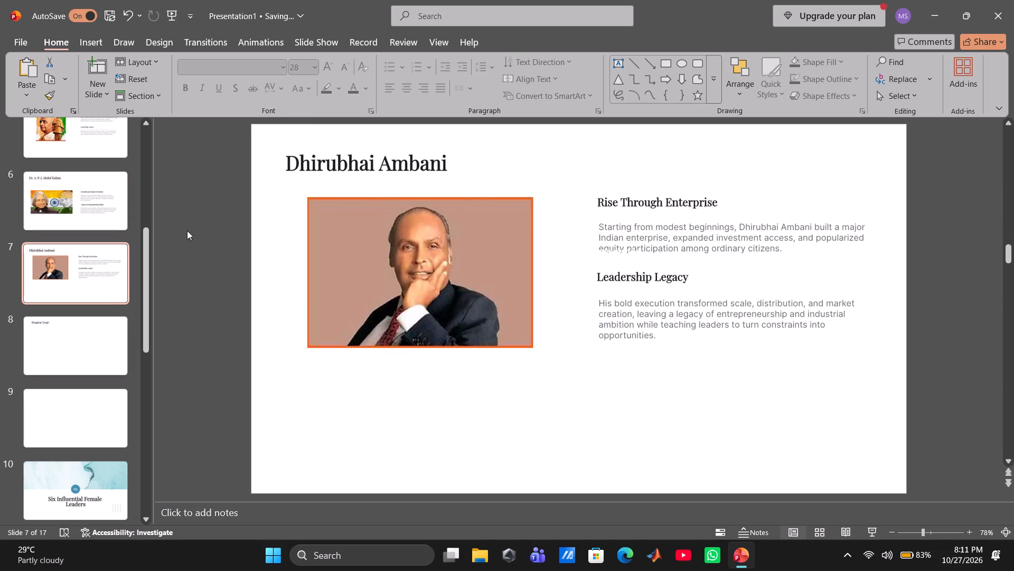
{"action": "left_click", "coordinate": [83, 331]}
{"action": "left_click", "coordinate": [326, 170]}
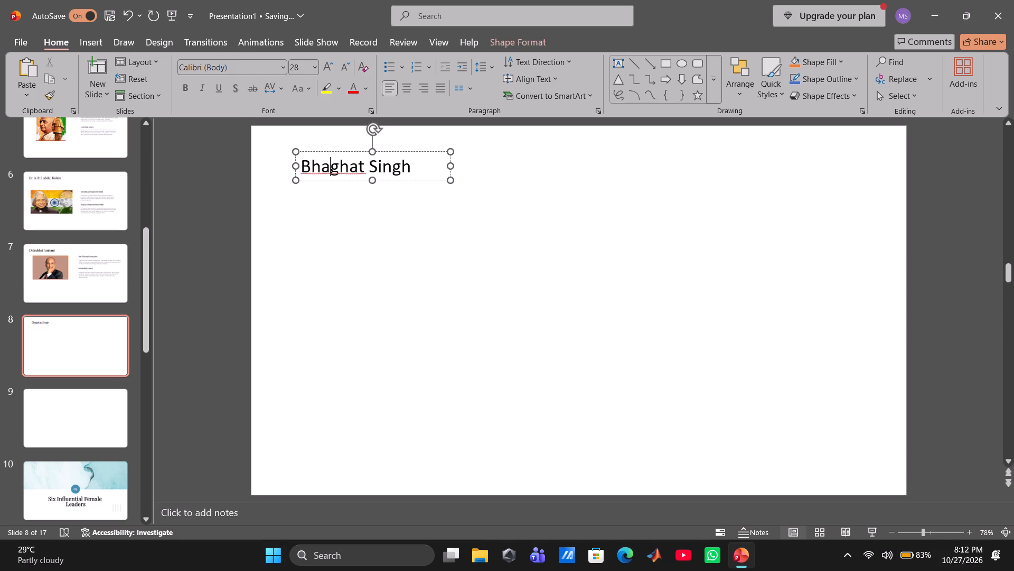
{"action": "key", "text": "ctrl+a"}
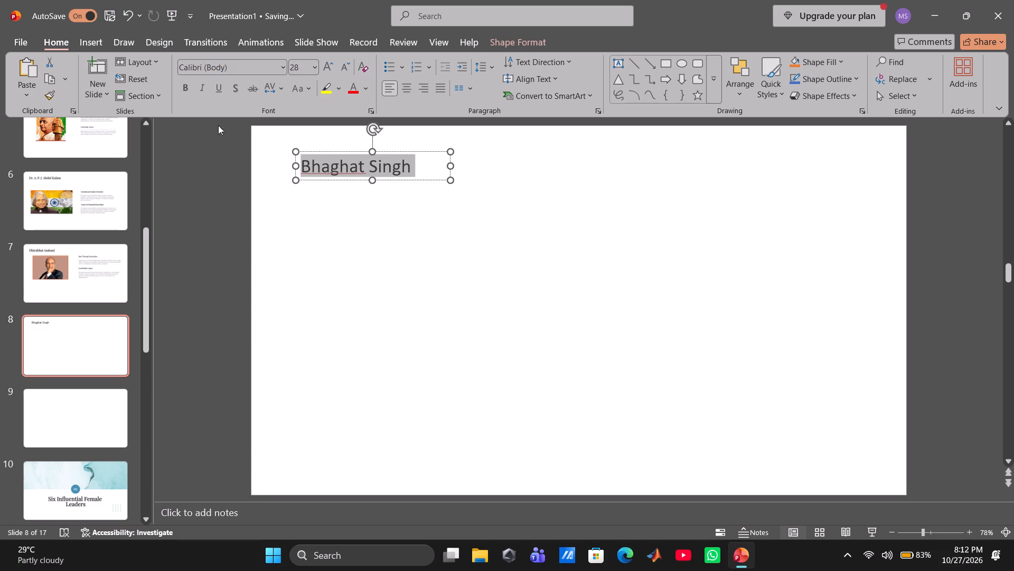
{"action": "left_click", "coordinate": [265, 63]}
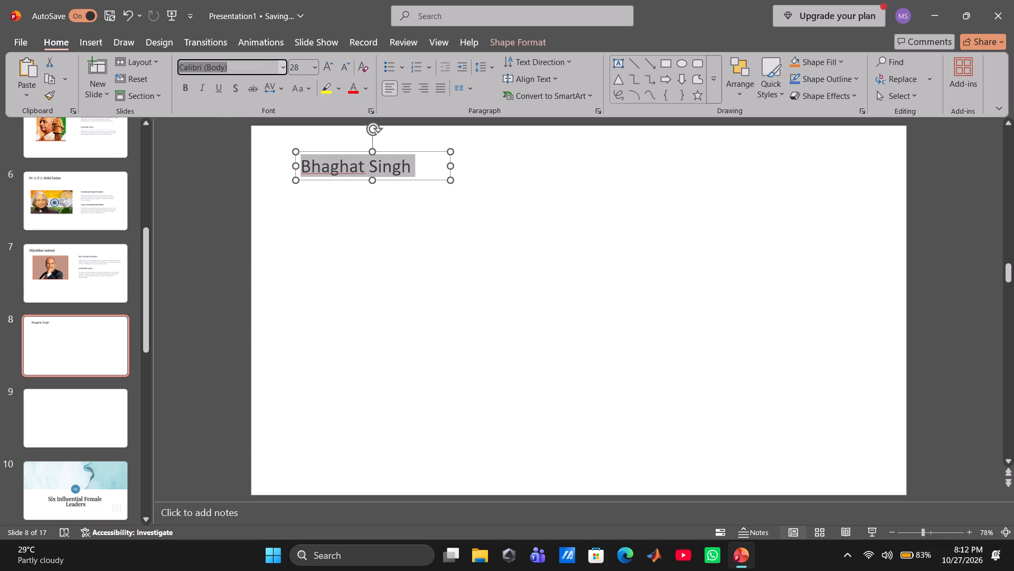
{"action": "type", "text": "ti"}
{"action": "key", "text": "Return"}
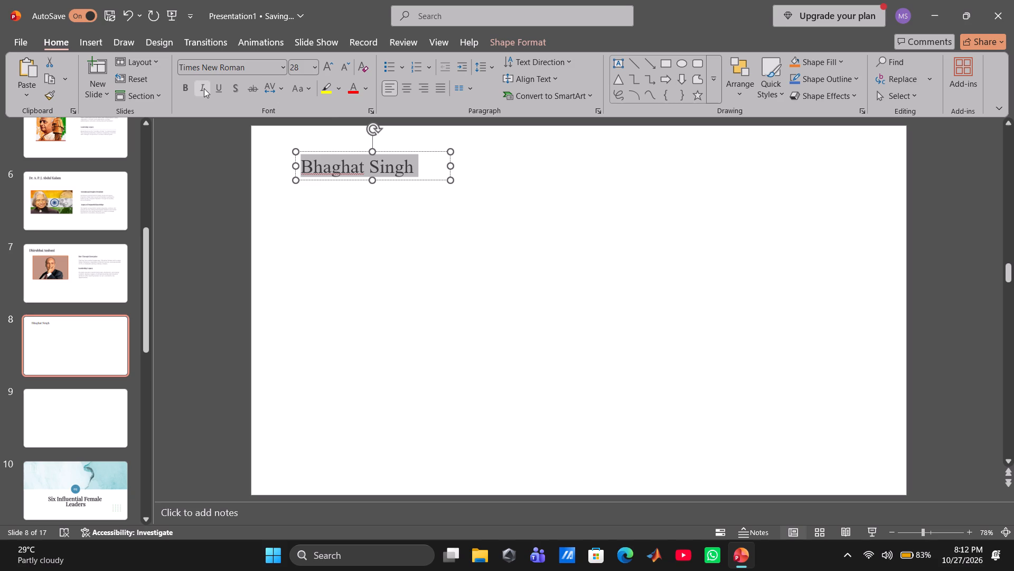
{"action": "left_click", "coordinate": [343, 287]}
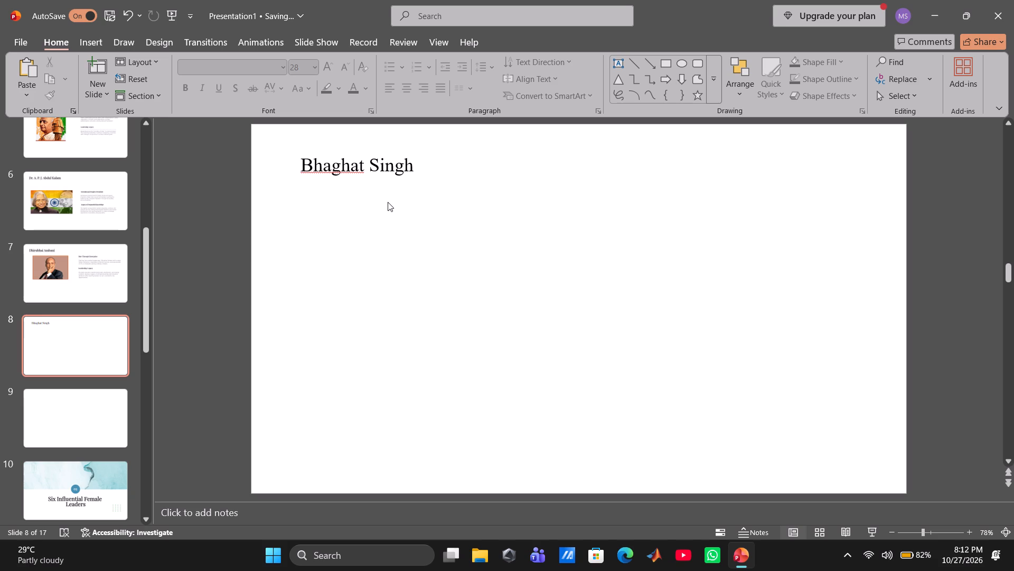
Ignore the spelling suggestions for "Bhaghat" and correct the heading to read "Bhagat Singh".
{"action": "left_click", "coordinate": [365, 197]}
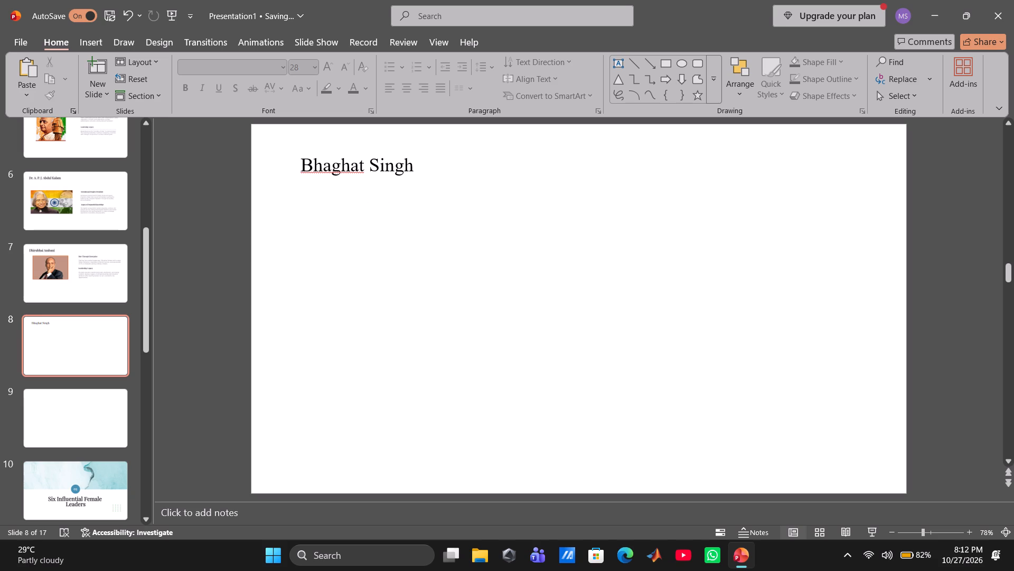
{"action": "right_click", "coordinate": [347, 161]}
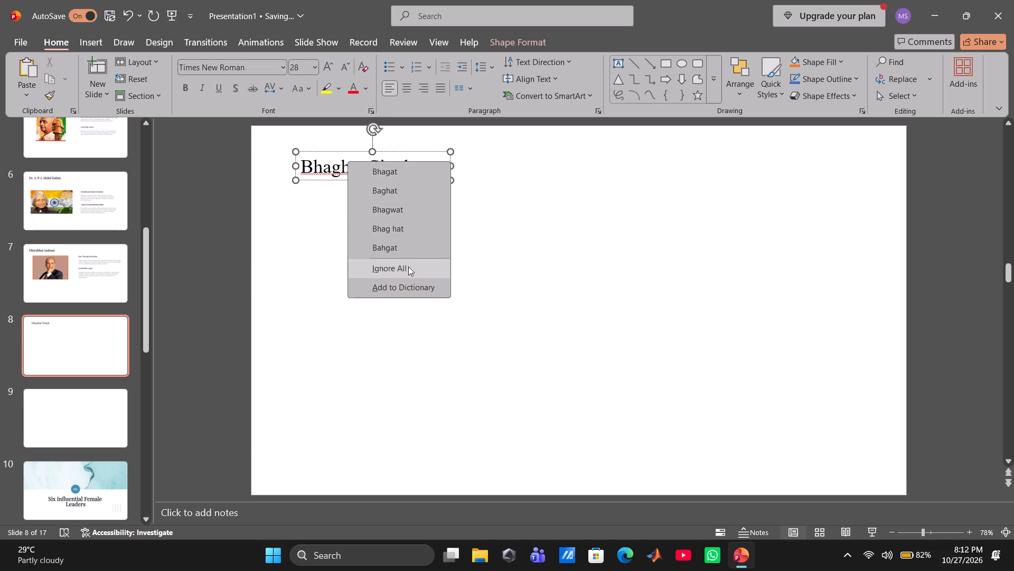
{"action": "left_click", "coordinate": [409, 273]}
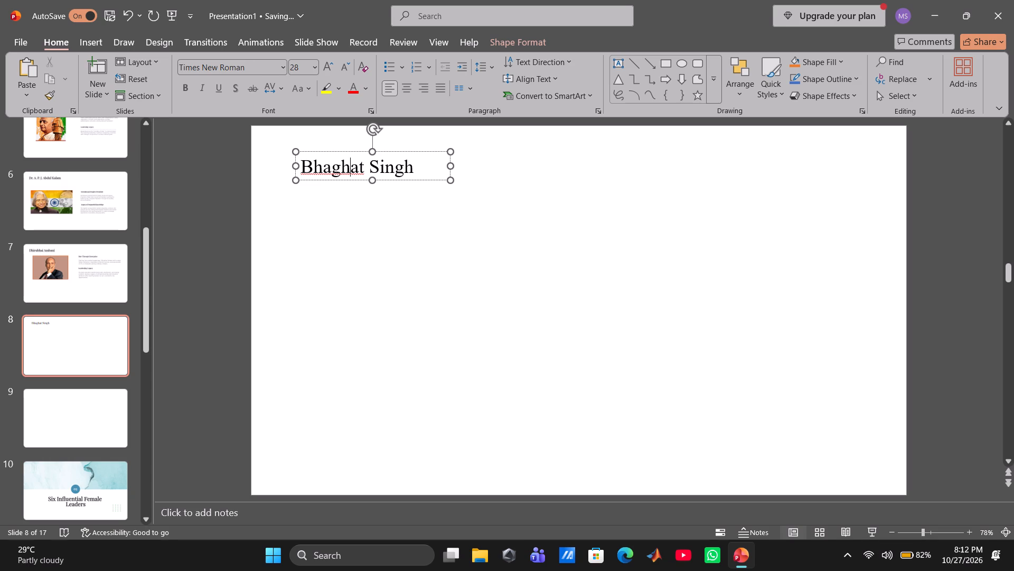
{"action": "key", "text": "BackSpace"}
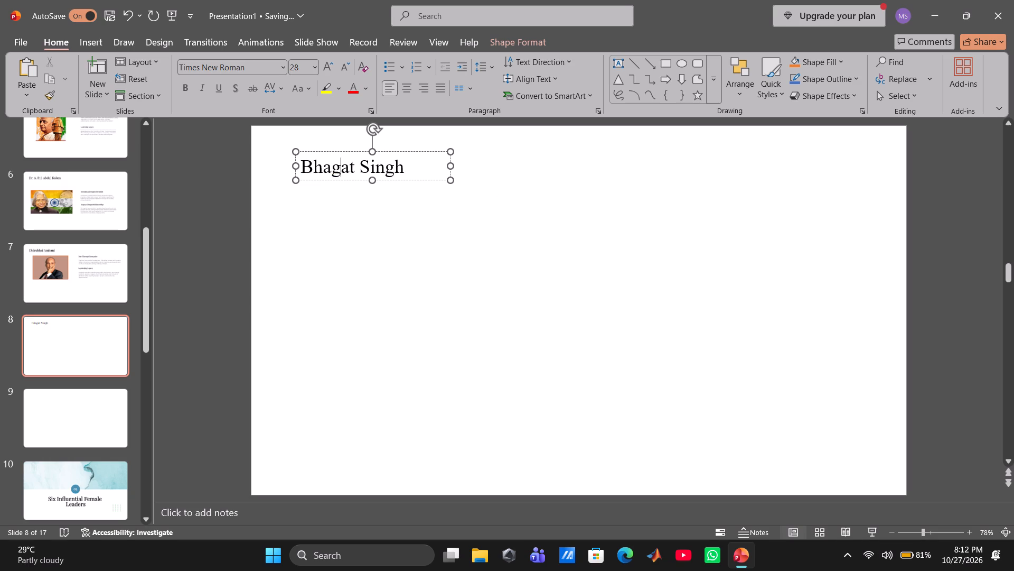
{"action": "left_click", "coordinate": [435, 202]}
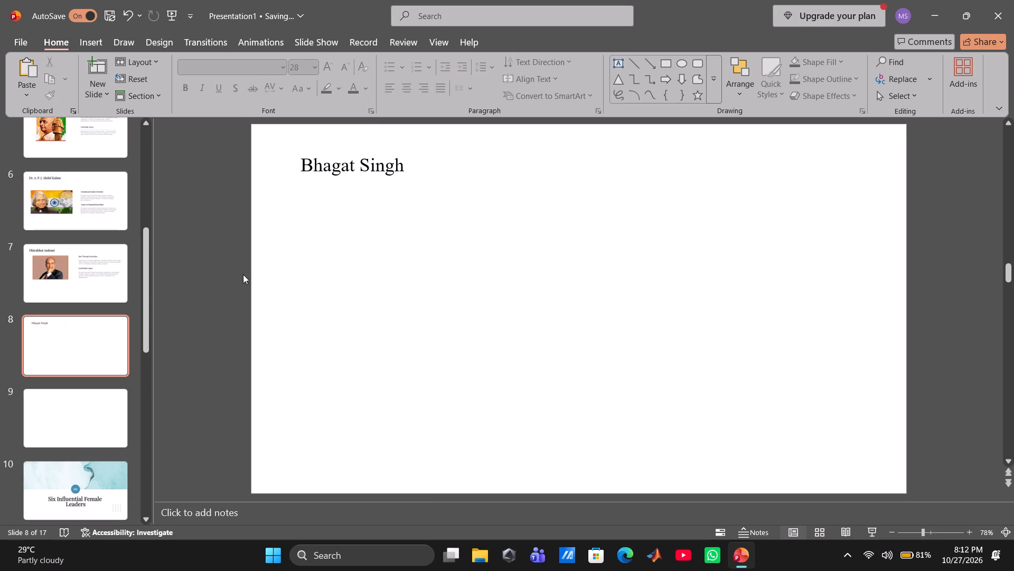
Copy the whole "Bhagat Singh" heading text from slide 8 and paste it onto blank slide 9.
{"action": "left_click", "coordinate": [65, 406]}
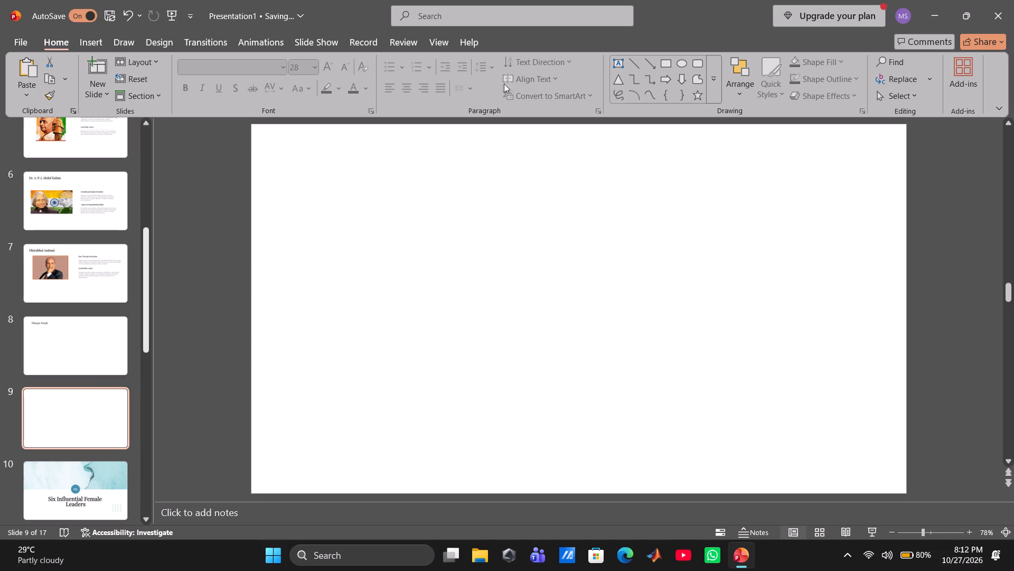
{"action": "left_click", "coordinate": [40, 354]}
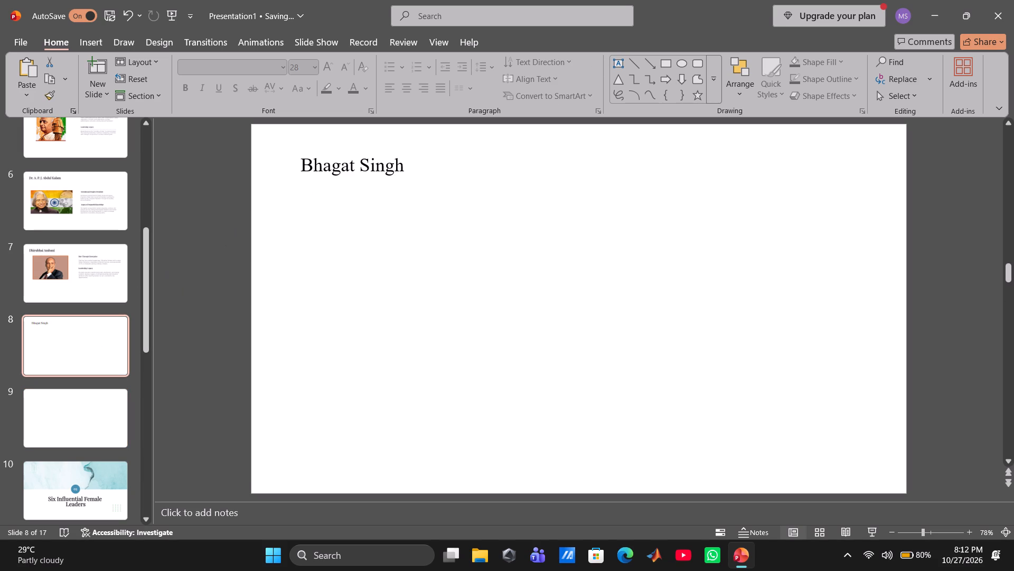
{"action": "left_click", "coordinate": [353, 170]}
{"action": "key", "text": "ctrl+c"}
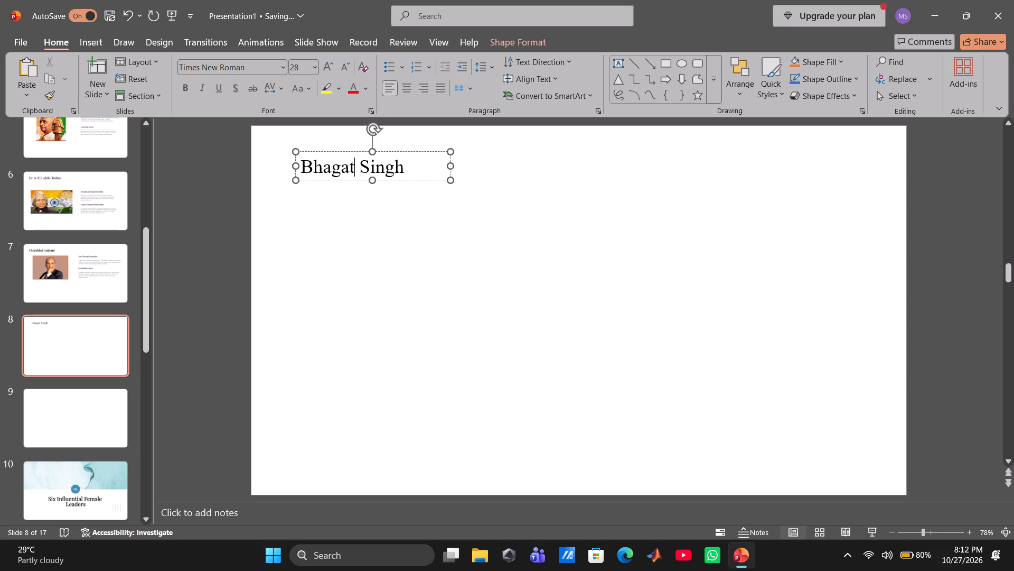
{"action": "key", "text": "ctrl+a"}
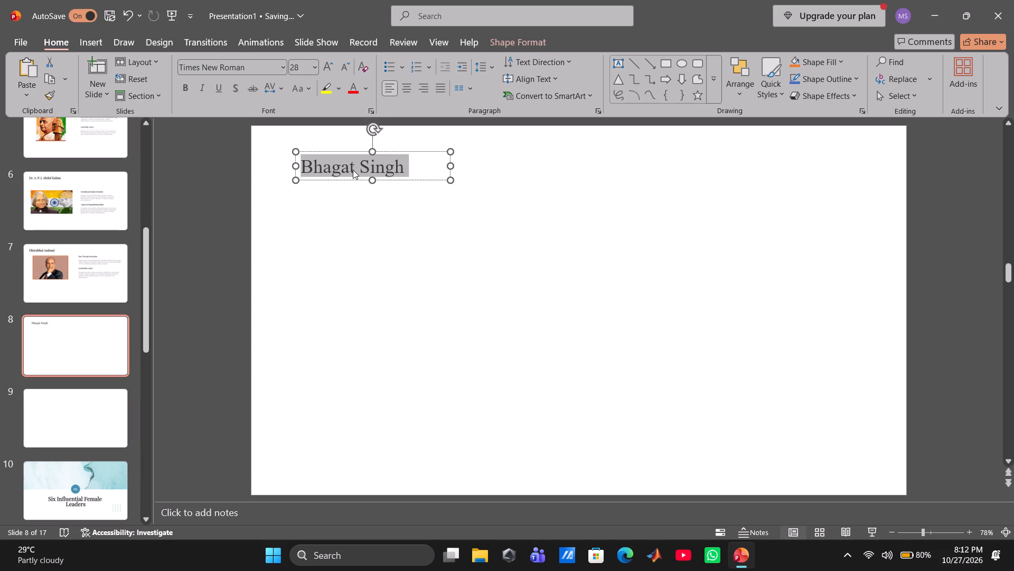
{"action": "key", "text": "ctrl+c"}
{"action": "left_click", "coordinate": [58, 439]}
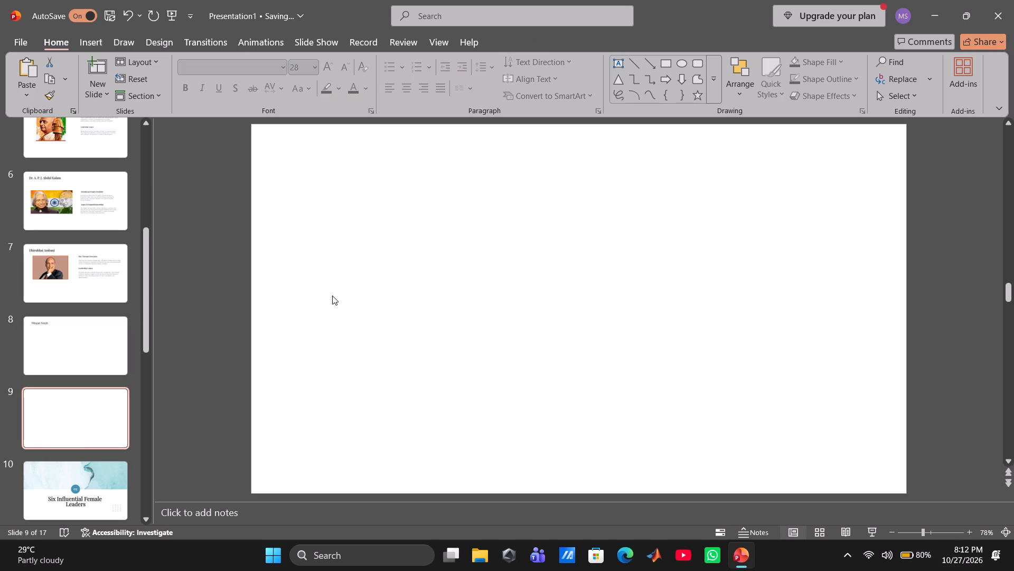
{"action": "key", "text": "ctrl+v"}
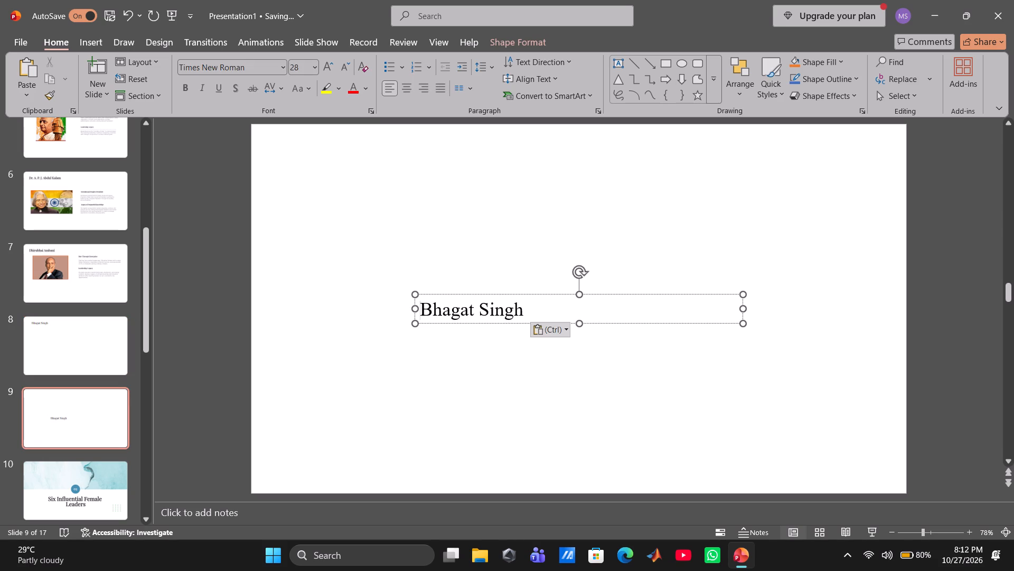
Replace the pasted heading text on slide 9 with "Swamy Vivekananda".
{"action": "left_click", "coordinate": [543, 317]}
{"action": "left_click", "coordinate": [517, 312]}
{"action": "key", "text": "Right"}
{"action": "key", "text": "BackSpace"}
{"action": "key", "text": "BackSpace"}
{"action": "key", "text": "BackSpace"}
{"action": "key", "text": "BackSpace"}
{"action": "key", "text": "BackSpace"}
{"action": "key", "text": "BackSpace"}
{"action": "key", "text": "BackSpace"}
{"action": "key", "text": "BackSpace"}
{"action": "key", "text": "BackSpace"}
{"action": "key", "text": "BackSpace"}
{"action": "key", "text": "BackSpace"}
{"action": "key", "text": "BackSpace"}
{"action": "key", "text": "BackSpace"}
{"action": "key", "text": "BackSpace"}
{"action": "key", "text": "BackSpace"}
{"action": "key", "text": "BackSpace"}
{"action": "key", "text": "BackSpace"}
{"action": "key", "text": "BackSpace"}
{"action": "key", "text": "BackSpace"}
{"action": "key", "text": "BackSpace"}
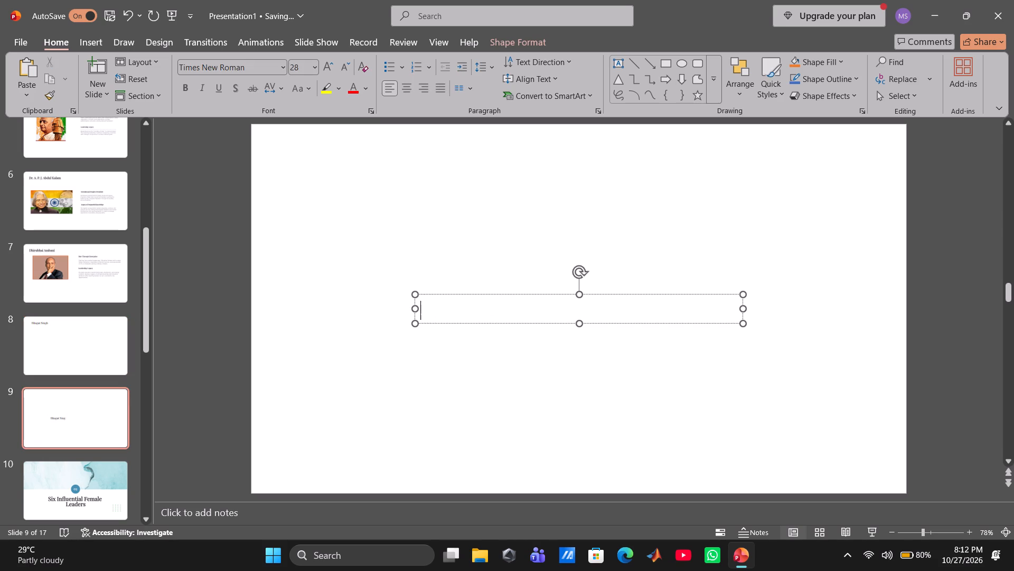
{"action": "type", "text": "SW"}
{"action": "key", "text": "BackSpace"}
{"action": "type", "text": "wa"}
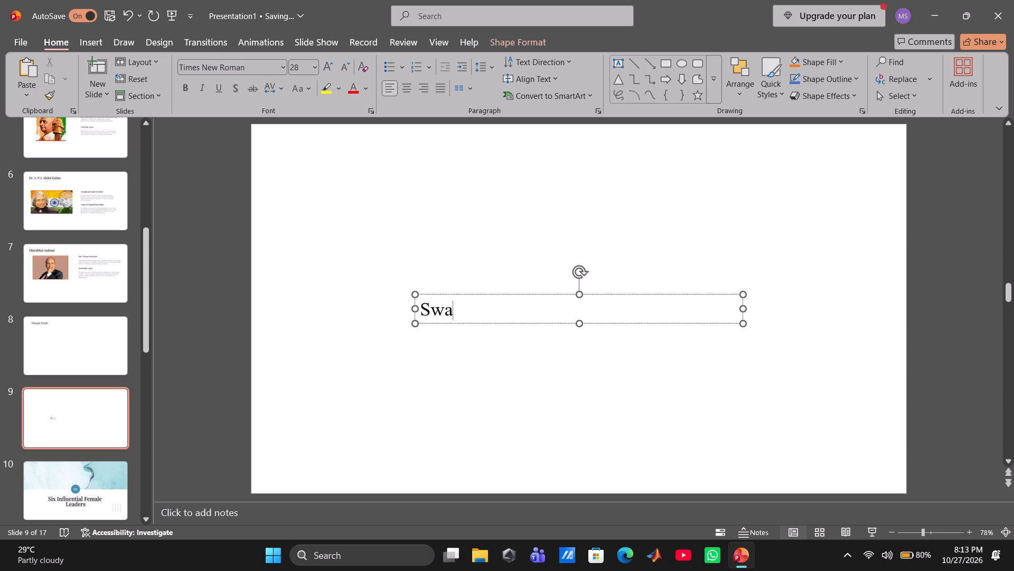
{"action": "type", "text": "my Vivekananda"}
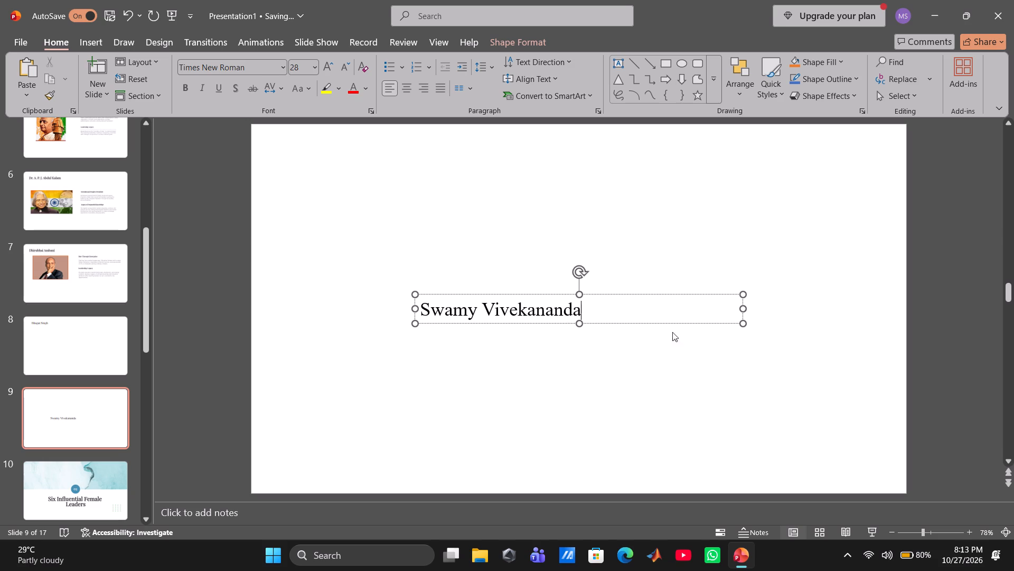
Move the "Swamy Vivekananda" heading to the upper-left area of slide 9, level with the slide 8 heading.
{"action": "left_click_drag", "start_coordinate": [659, 310], "coordinate": [532, 174]}
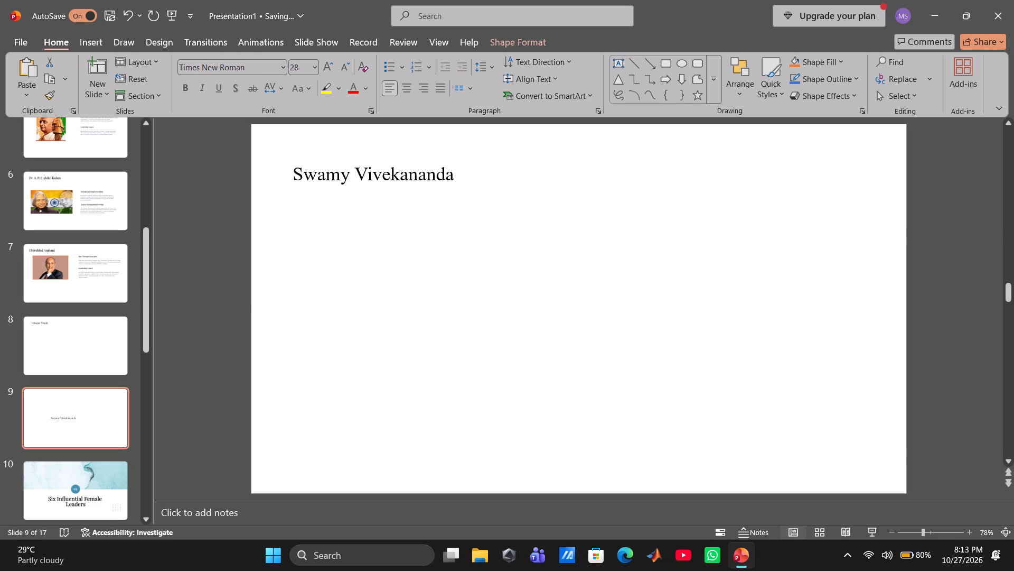
{"action": "left_click_drag", "start_coordinate": [532, 174], "coordinate": [522, 159]}
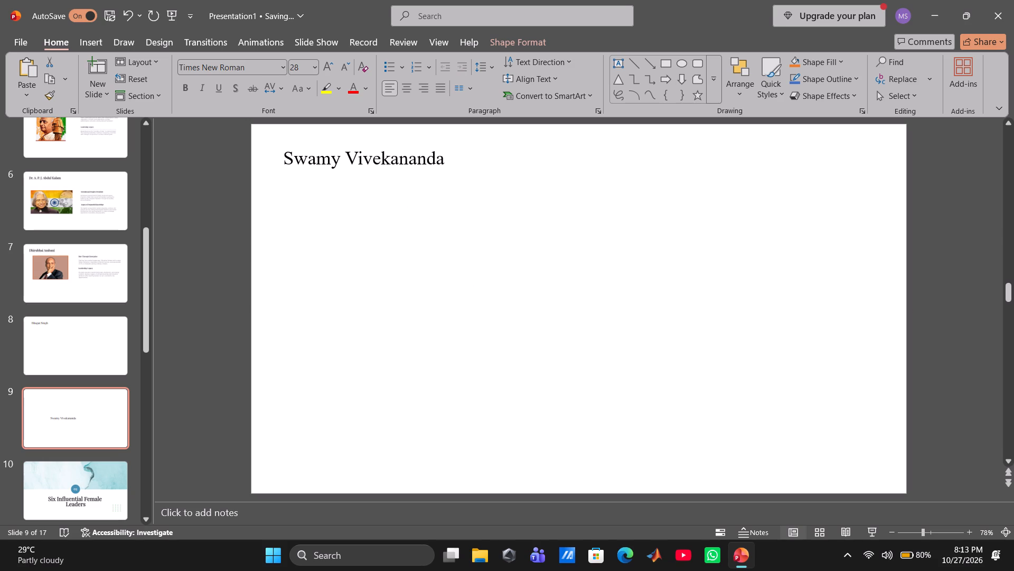
{"action": "left_click_drag", "start_coordinate": [522, 159], "coordinate": [526, 166]}
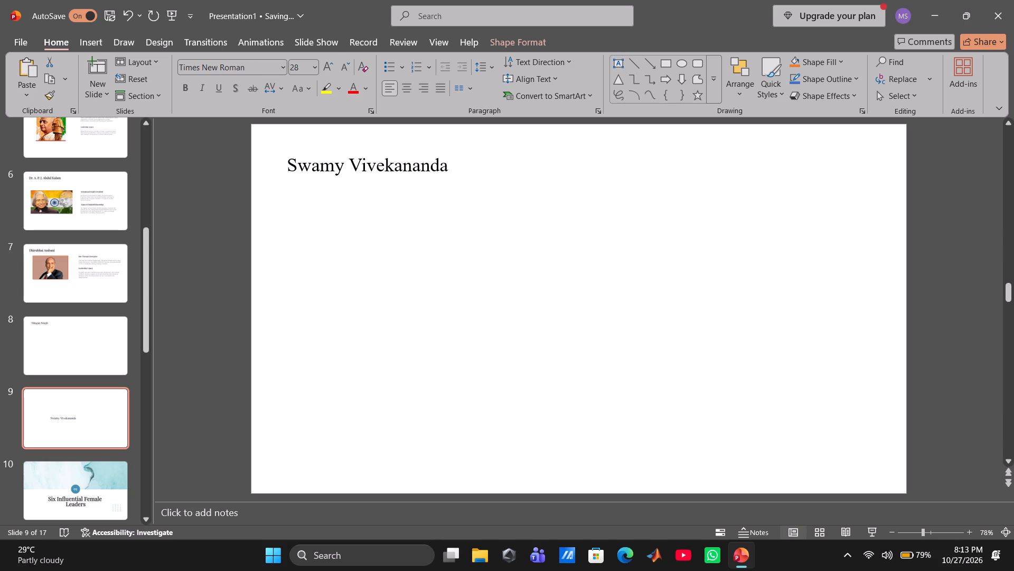
{"action": "left_click_drag", "start_coordinate": [526, 166], "coordinate": [528, 167]}
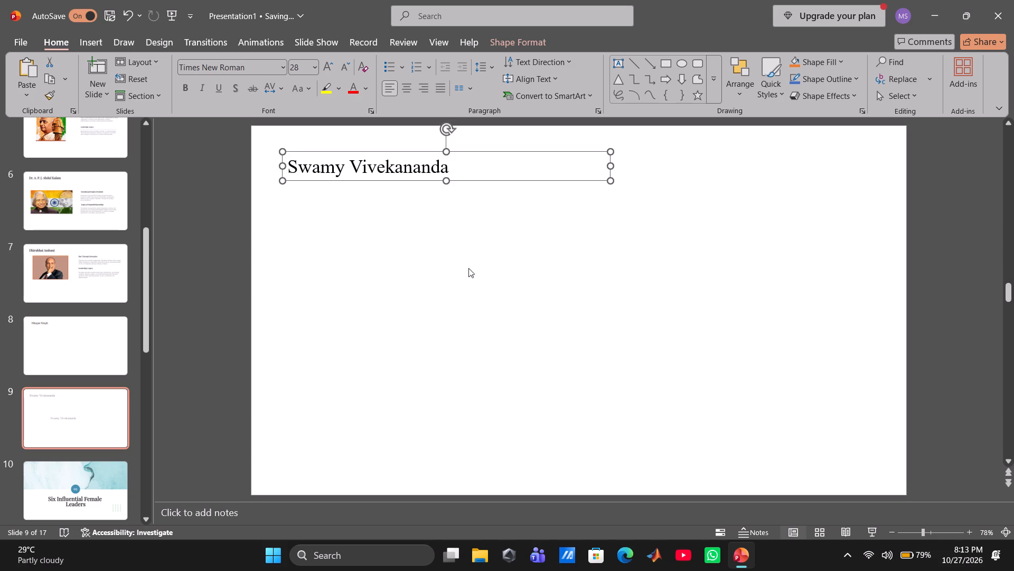
{"action": "left_click", "coordinate": [451, 298]}
Paste the copied heading onto blank slide 15 and replace its text with "Sudha Murthi".
{"action": "scroll", "coordinate": [80, 458], "scroll_direction": "down", "scroll_amount": 2}
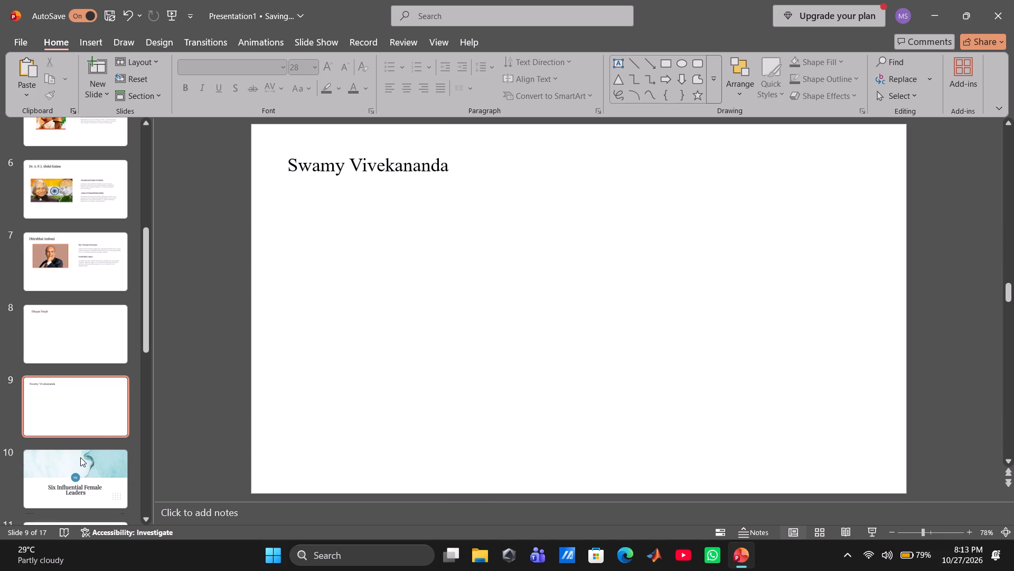
{"action": "scroll", "coordinate": [80, 457], "scroll_direction": "down", "scroll_amount": 10}
{"action": "left_click", "coordinate": [90, 422]}
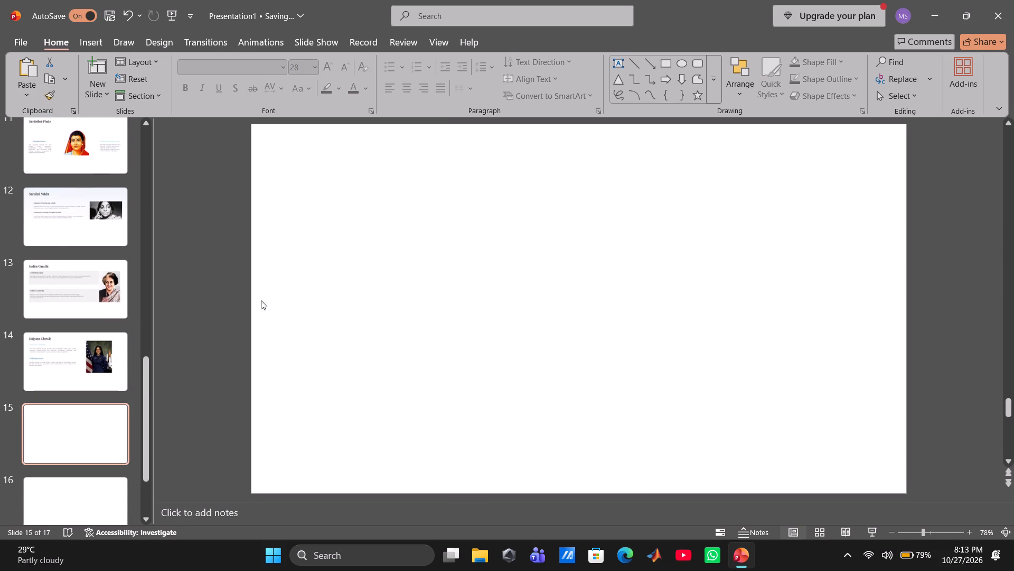
{"action": "key", "text": "ctrl+v"}
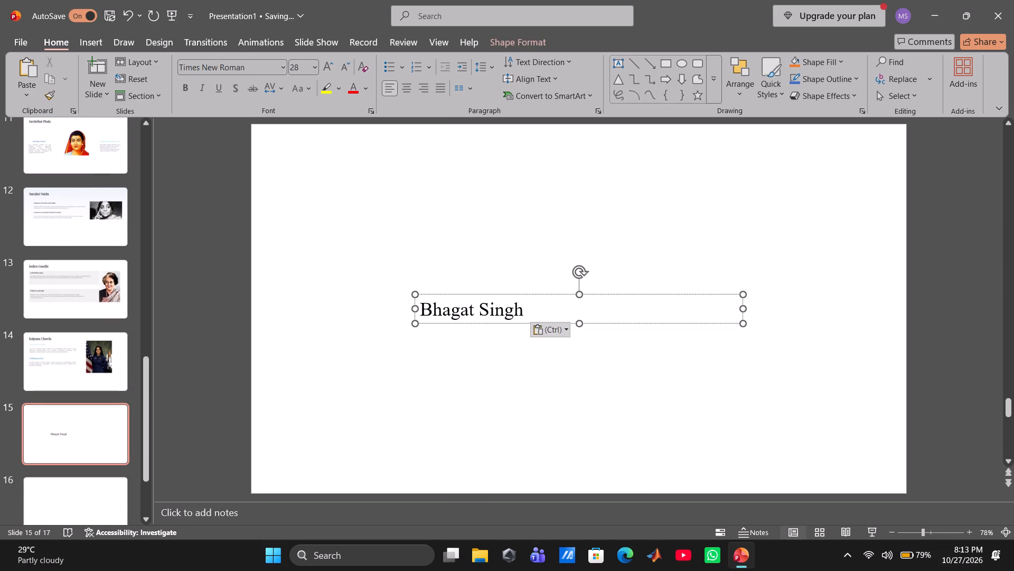
{"action": "left_click", "coordinate": [524, 316]}
{"action": "left_click", "coordinate": [517, 312]}
{"action": "key", "text": "BackSpace"}
{"action": "key", "text": "BackSpace"}
{"action": "key", "text": "BackSpace"}
{"action": "key", "text": "BackSpace"}
{"action": "key", "text": "BackSpace"}
{"action": "key", "text": "BackSpace"}
{"action": "key", "text": "BackSpace"}
{"action": "key", "text": "BackSpace"}
{"action": "key", "text": "BackSpace"}
{"action": "key", "text": "BackSpace"}
{"action": "key", "text": "BackSpace"}
{"action": "key", "text": "BackSpace"}
{"action": "key", "text": "BackSpace"}
{"action": "key", "text": "BackSpace"}
{"action": "key", "text": "BackSpace"}
{"action": "key", "text": "BackSpace"}
{"action": "key", "text": "BackSpace"}
{"action": "key", "text": "BackSpace"}
{"action": "key", "text": "BackSpace"}
{"action": "key", "text": "BackSpace"}
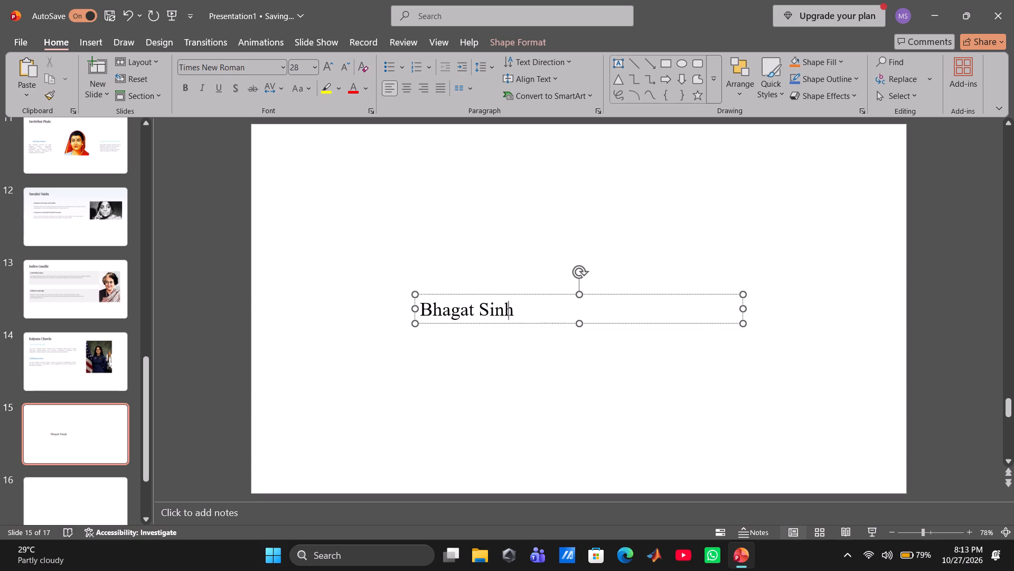
{"action": "key", "text": "Right"}
{"action": "key", "text": "BackSpace"}
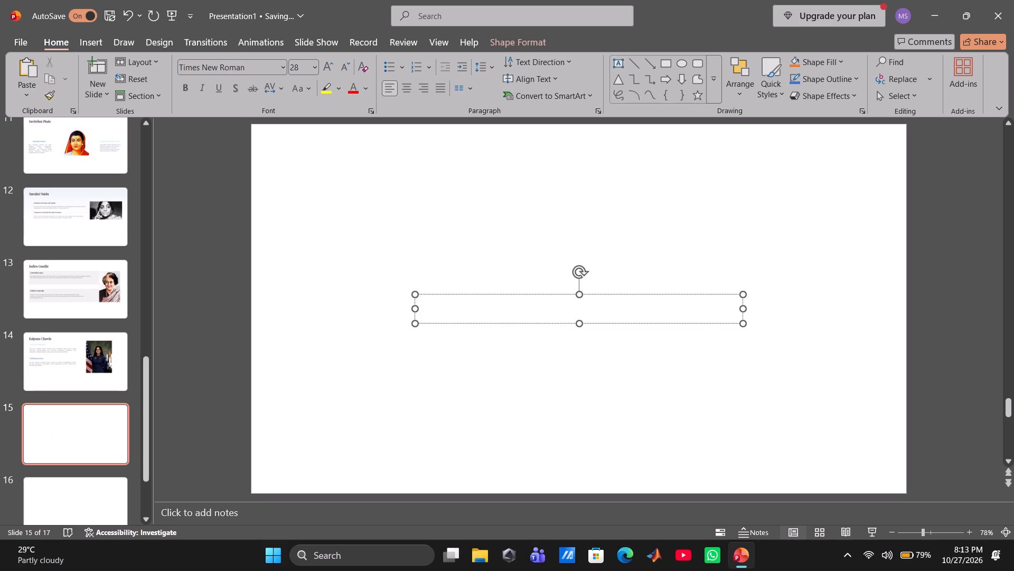
{"action": "type", "text": "Sudha"}
{"action": "key", "text": "space"}
{"action": "type", "text": "Murthi"}
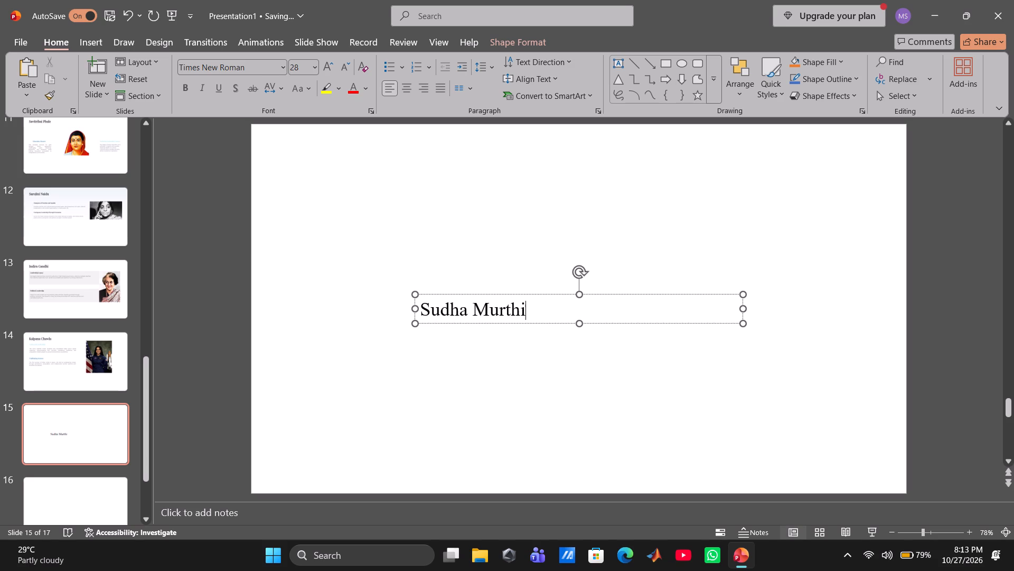
Move the "Sudha Murthi" heading to the upper-left area of slide 15.
{"action": "left_click_drag", "start_coordinate": [604, 305], "coordinate": [481, 193]}
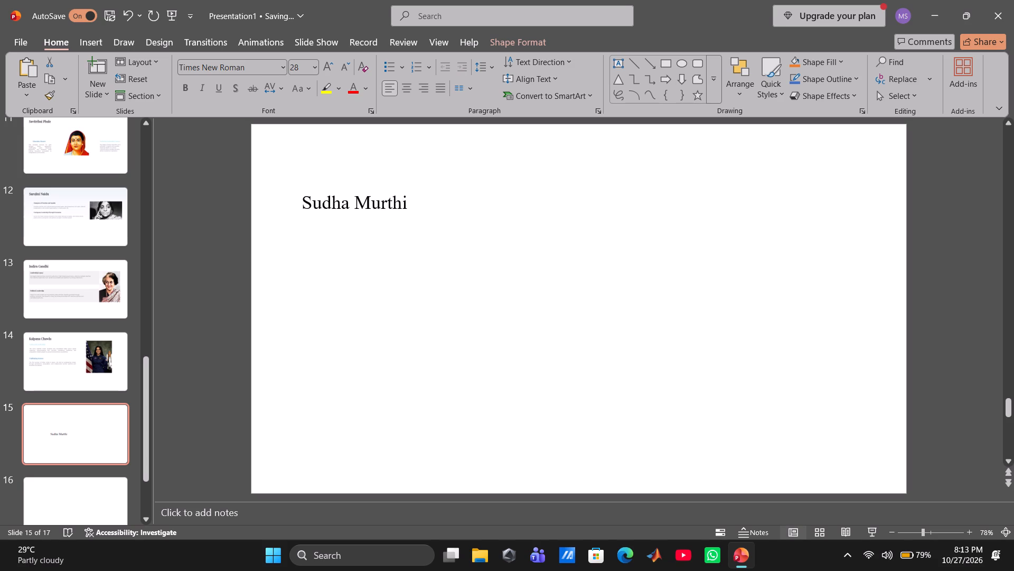
{"action": "left_click_drag", "start_coordinate": [481, 193], "coordinate": [469, 158]}
Paste the copied heading onto blank slide 16 and replace its text with "Mary Kom".
{"action": "left_click", "coordinate": [67, 499]}
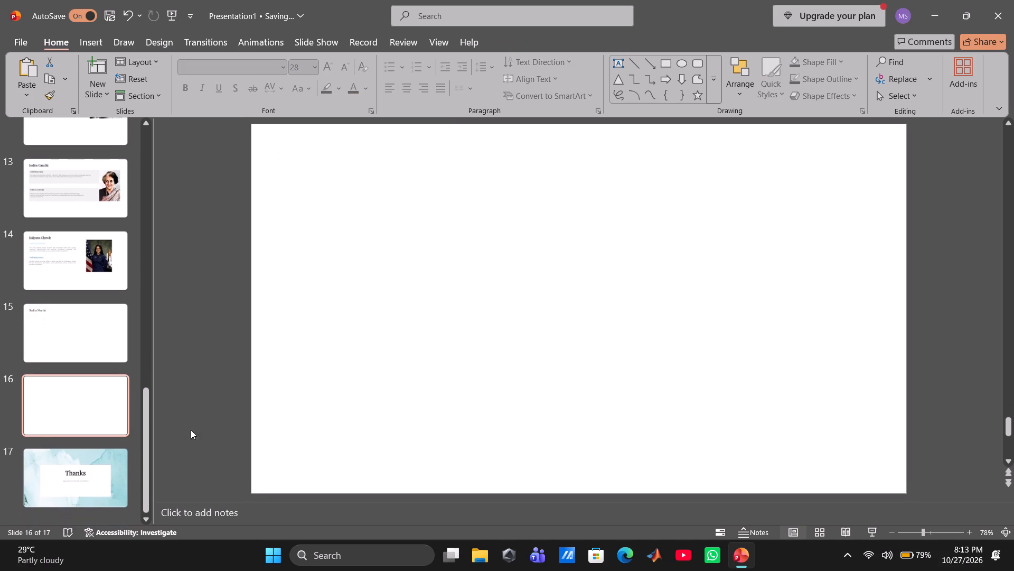
{"action": "key", "text": "ctrl+v"}
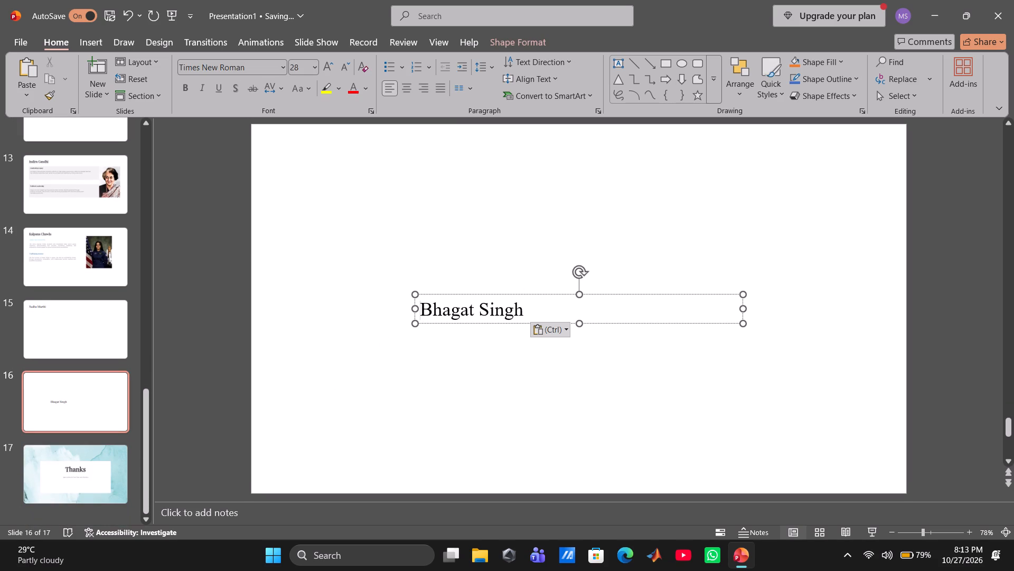
{"action": "left_click", "coordinate": [519, 314]}
{"action": "key", "text": "BackSpace"}
{"action": "key", "text": "BackSpace"}
{"action": "key", "text": "BackSpace"}
{"action": "key", "text": "BackSpace"}
{"action": "key", "text": "BackSpace"}
{"action": "key", "text": "BackSpace"}
{"action": "key", "text": "BackSpace"}
{"action": "key", "text": "BackSpace"}
{"action": "key", "text": "BackSpace"}
{"action": "key", "text": "BackSpace"}
{"action": "key", "text": "BackSpace"}
{"action": "key", "text": "BackSpace"}
{"action": "key", "text": "BackSpace"}
{"action": "key", "text": "BackSpace"}
{"action": "key", "text": "BackSpace"}
{"action": "key", "text": "BackSpace"}
{"action": "key", "text": "BackSpace"}
{"action": "key", "text": "BackSpace"}
{"action": "key", "text": "BackSpace"}
{"action": "key", "text": "BackSpace"}
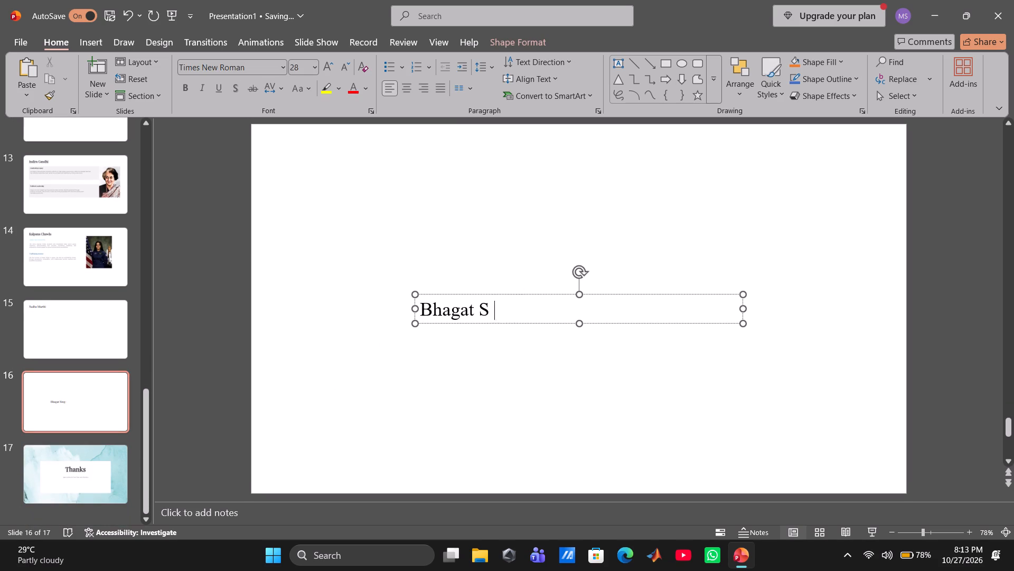
{"action": "key", "text": "shift+m"}
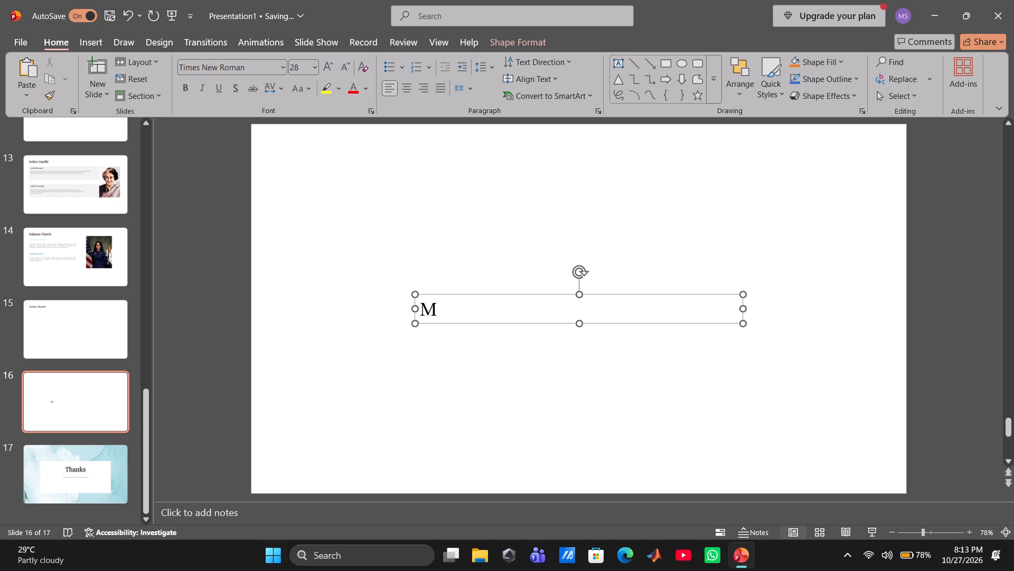
{"action": "type", "text": "arie"}
{"action": "key", "text": "BackSpace"}
{"action": "key", "text": "BackSpace"}
{"action": "key", "text": "y"}
{"action": "type", "text": "con"}
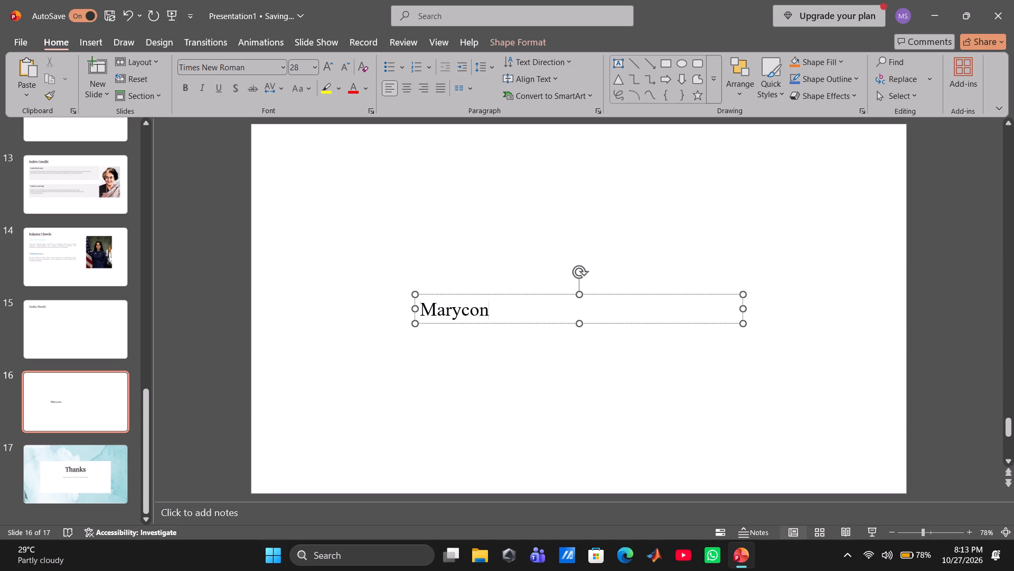
{"action": "key", "text": "BackSpace"}
{"action": "key", "text": "BackSpace"}
{"action": "key", "text": "BackSpace"}
{"action": "key", "text": "space"}
{"action": "type", "text": "Kom"}
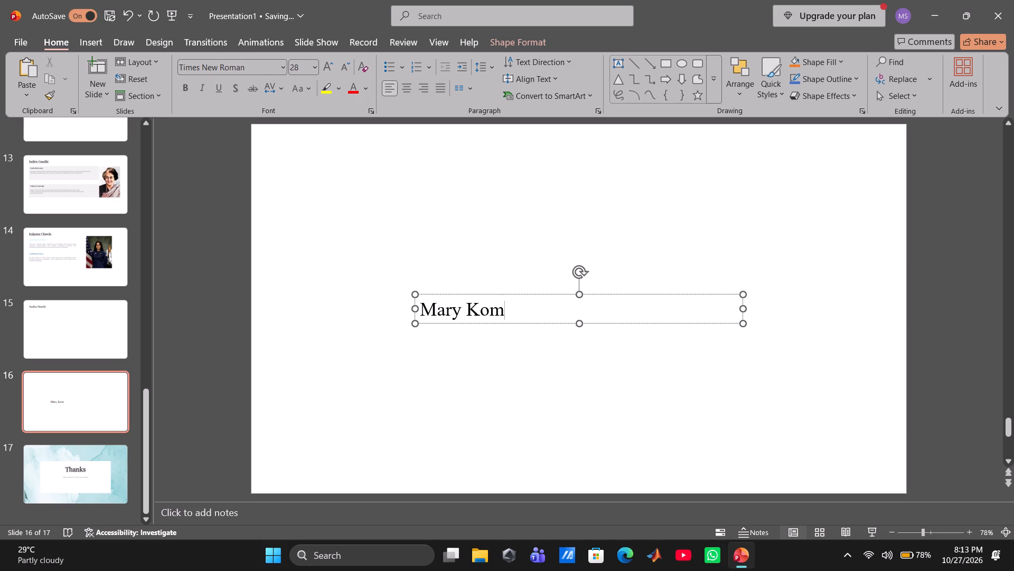
Move the "Mary Kom" heading to the upper-left area of slide 16.
{"action": "left_click", "coordinate": [622, 306]}
{"action": "left_click_drag", "start_coordinate": [622, 306], "coordinate": [526, 227]}
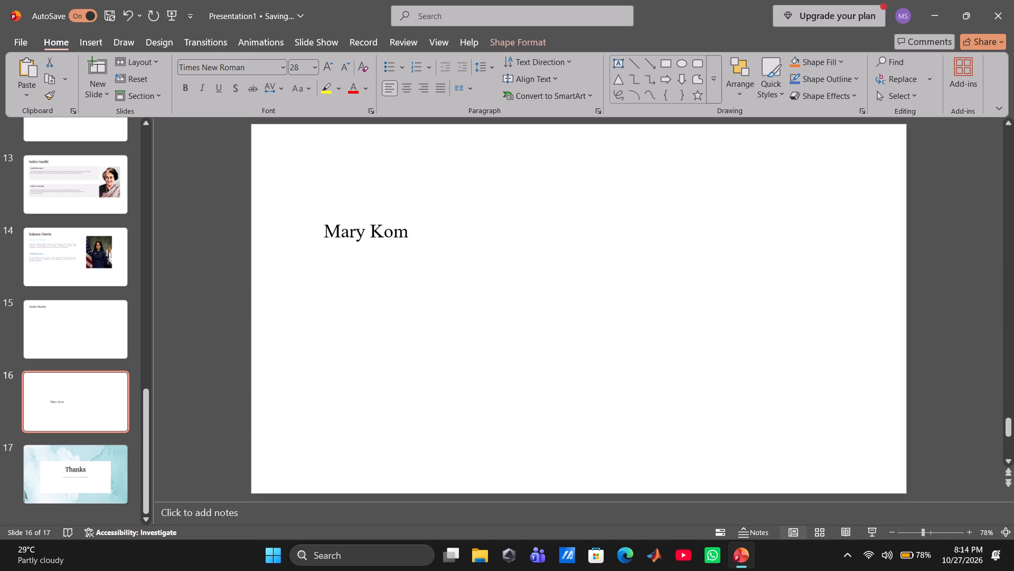
{"action": "left_click_drag", "start_coordinate": [526, 227], "coordinate": [485, 159]}
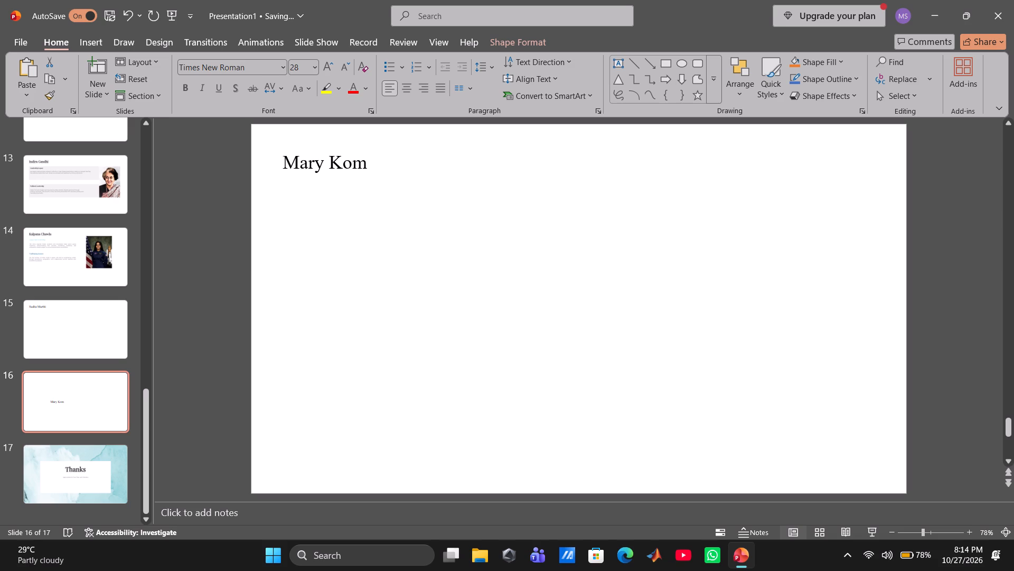
{"action": "left_click_drag", "start_coordinate": [485, 159], "coordinate": [484, 158]}
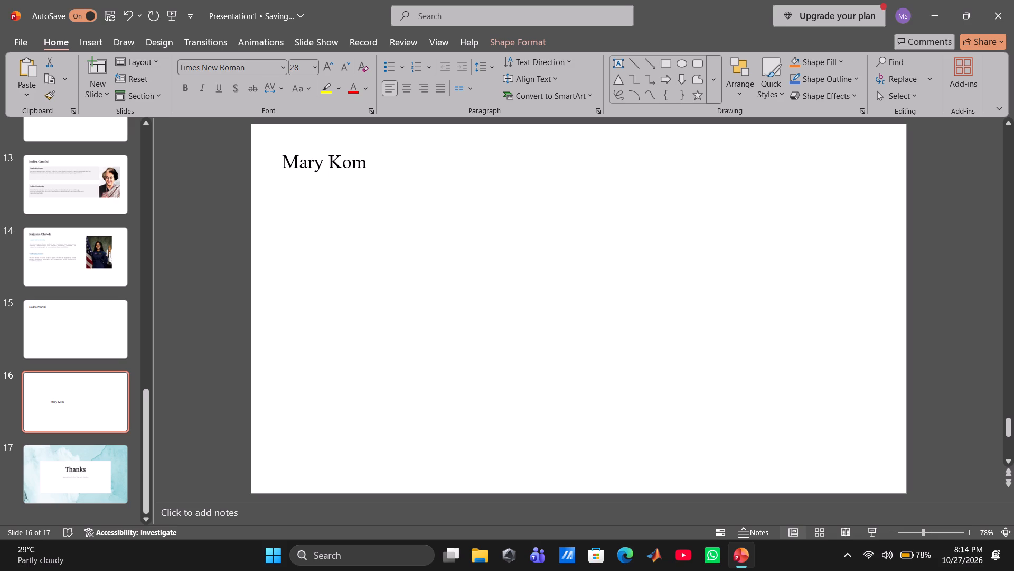
{"action": "left_click_drag", "start_coordinate": [484, 158], "coordinate": [484, 158]}
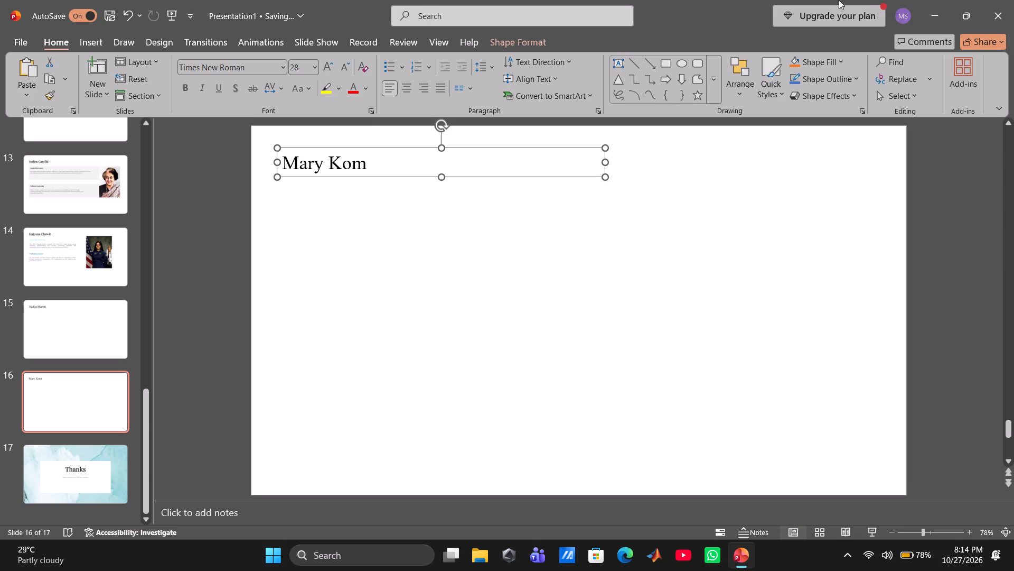
Switch to Chrome, search images for "swami vivekananda" and copy the seated orange-robed portrait from deepai.org.
{"action": "left_click", "coordinate": [936, 8]}
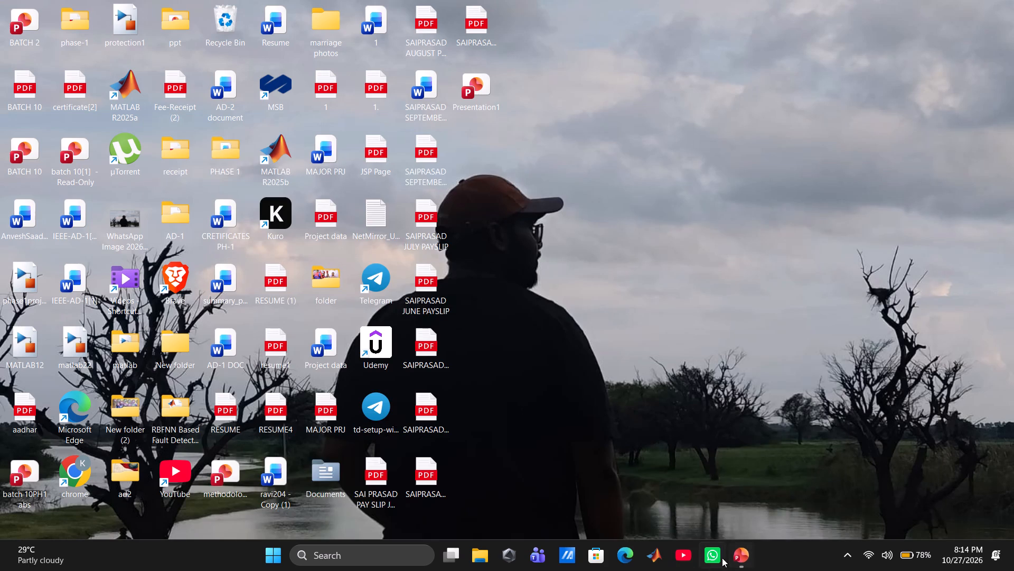
{"action": "double_click", "coordinate": [88, 468]}
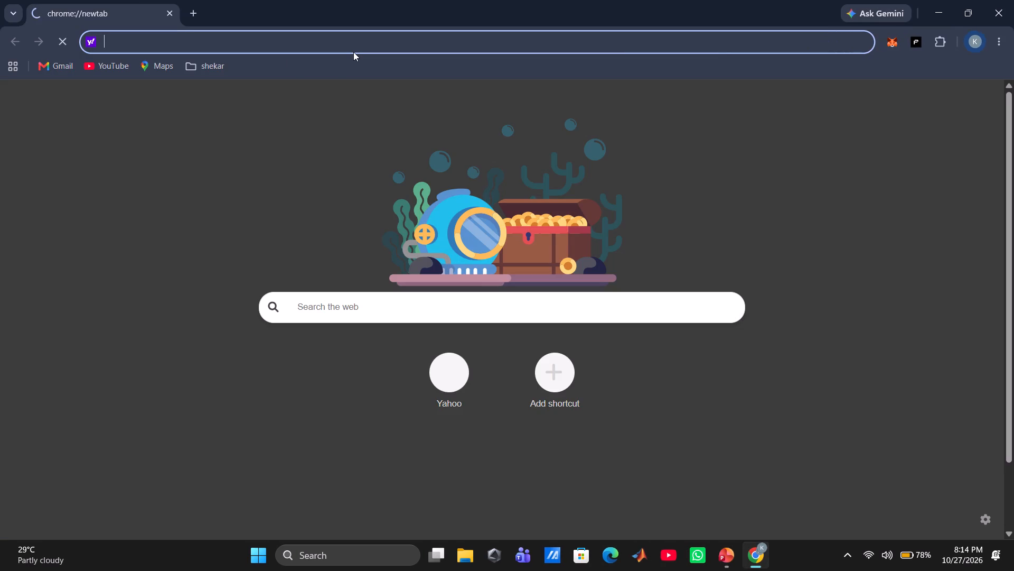
{"action": "type", "text": "swamy"}
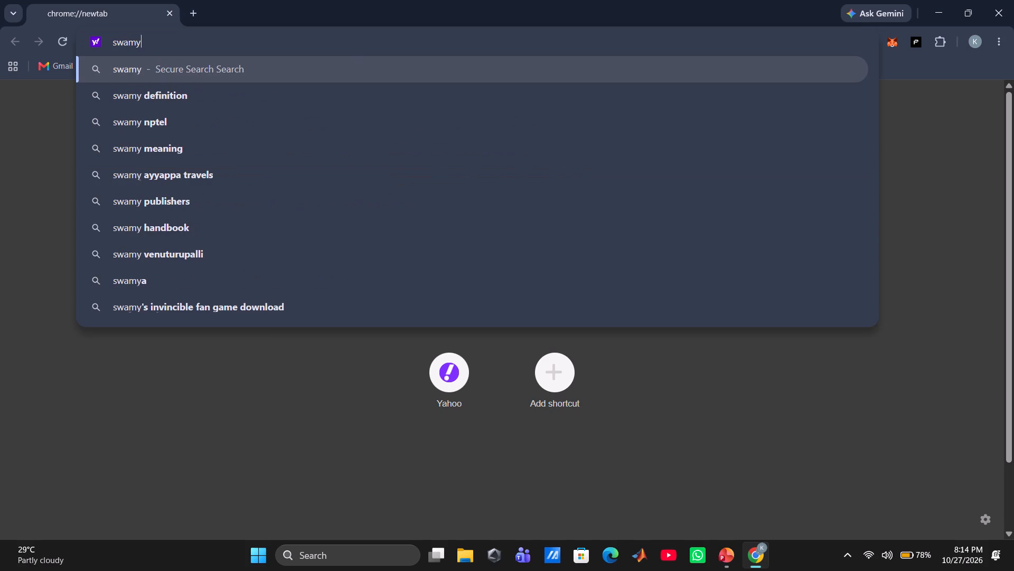
{"action": "key", "text": "space"}
{"action": "type", "text": "vi"}
{"action": "key", "text": "Down"}
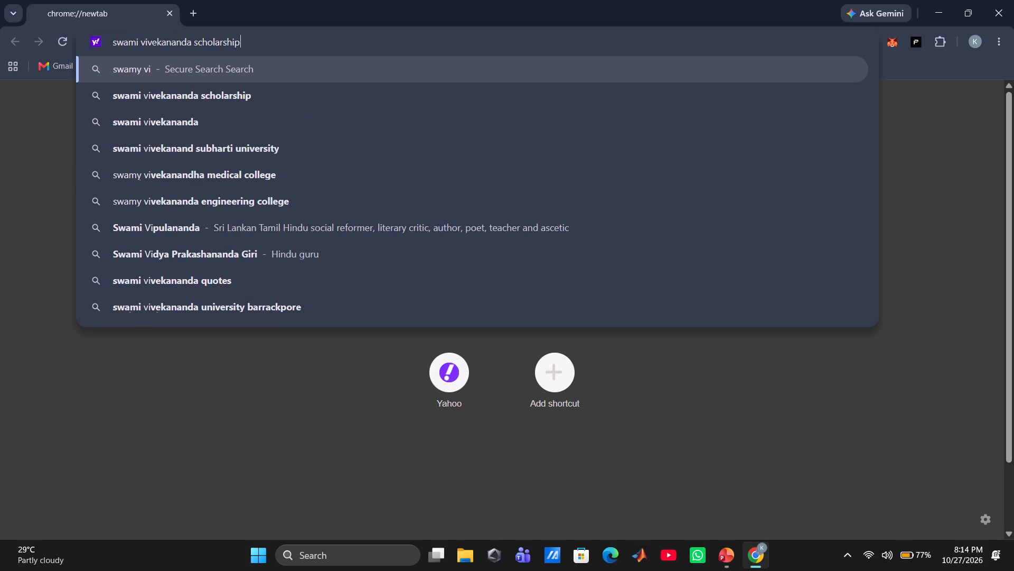
{"action": "key", "text": "Down"}
{"action": "key", "text": "Return"}
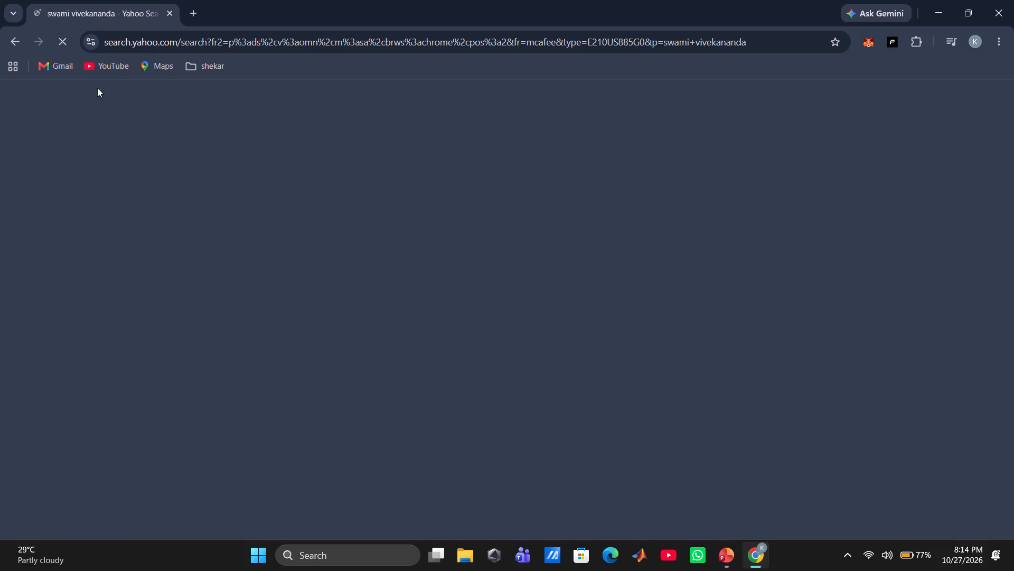
{"action": "left_click", "coordinate": [156, 149]}
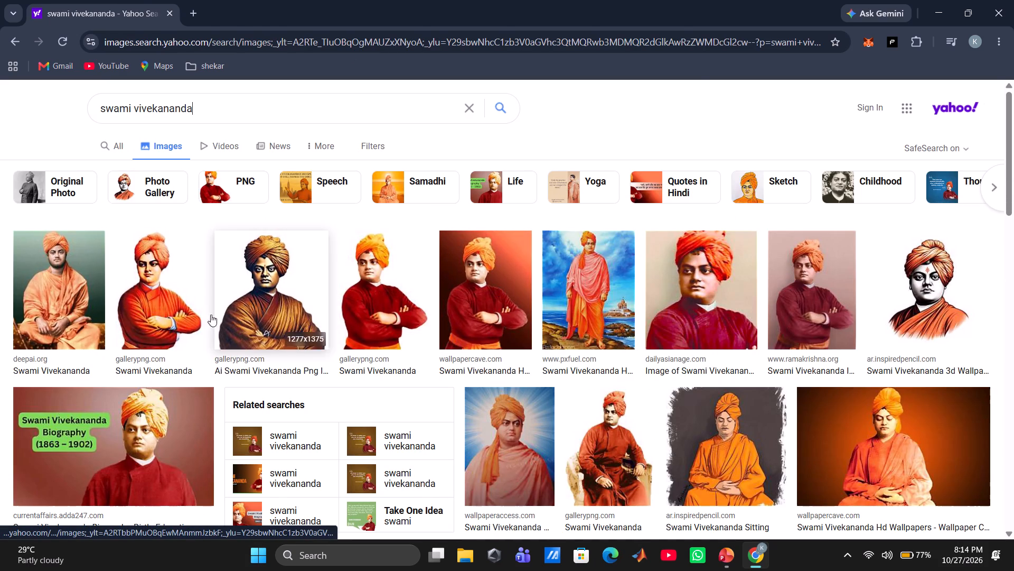
{"action": "right_click", "coordinate": [78, 289]}
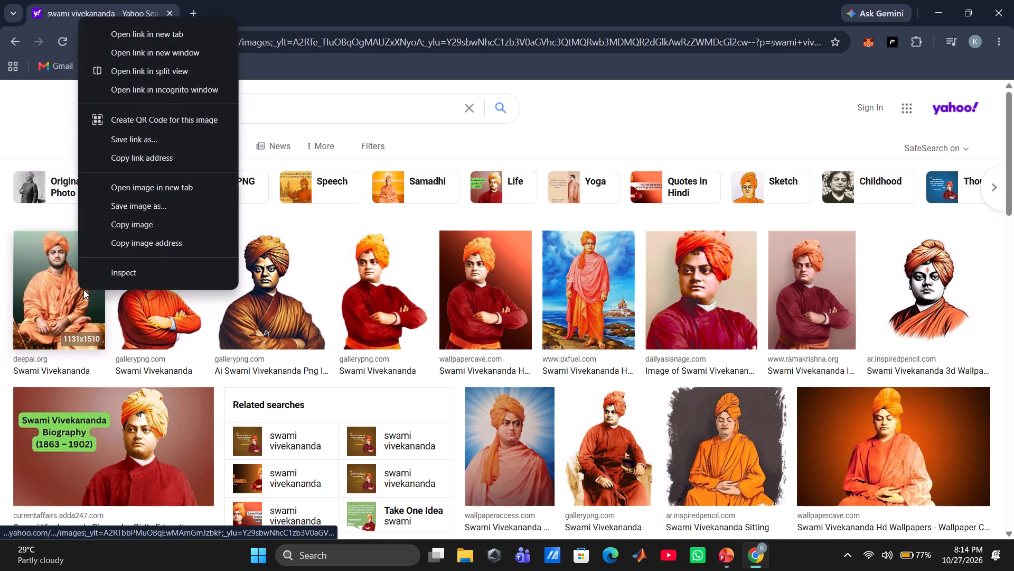
{"action": "left_click", "coordinate": [166, 218]}
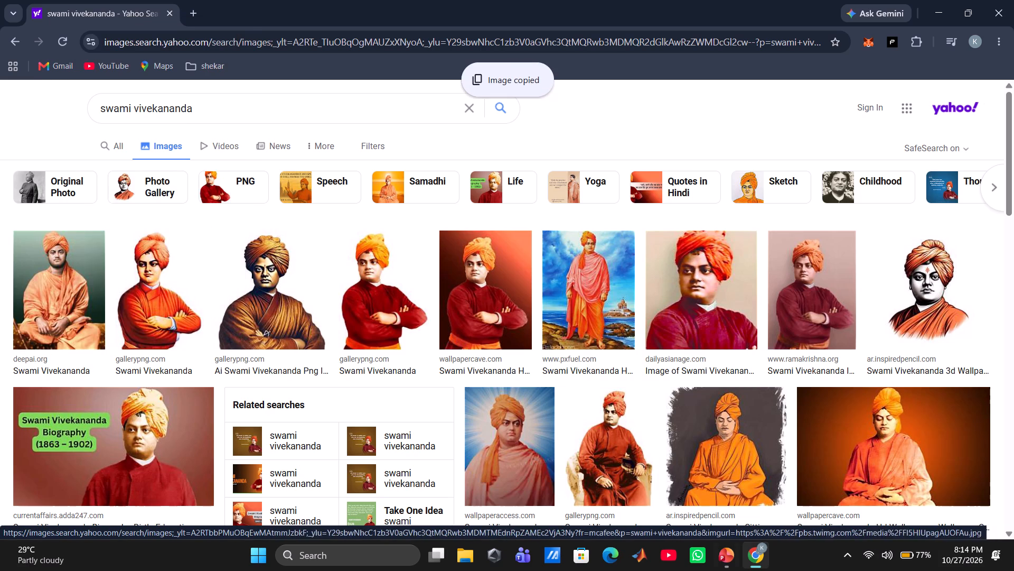
Switch back to PowerPoint and paste the copied portrait onto slide 9.
{"action": "left_click", "coordinate": [722, 567]}
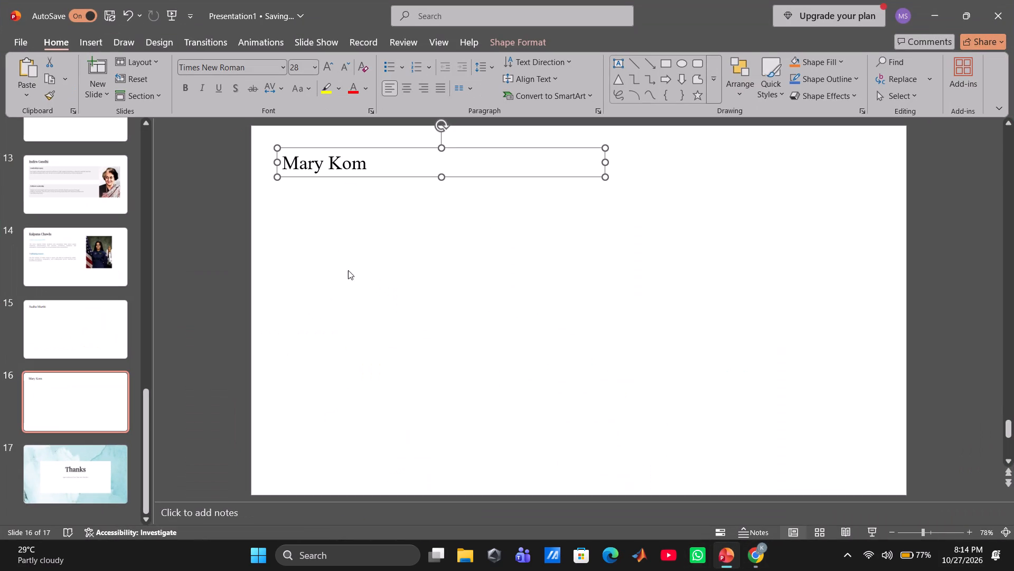
{"action": "scroll", "coordinate": [51, 307], "scroll_direction": "up", "scroll_amount": 8}
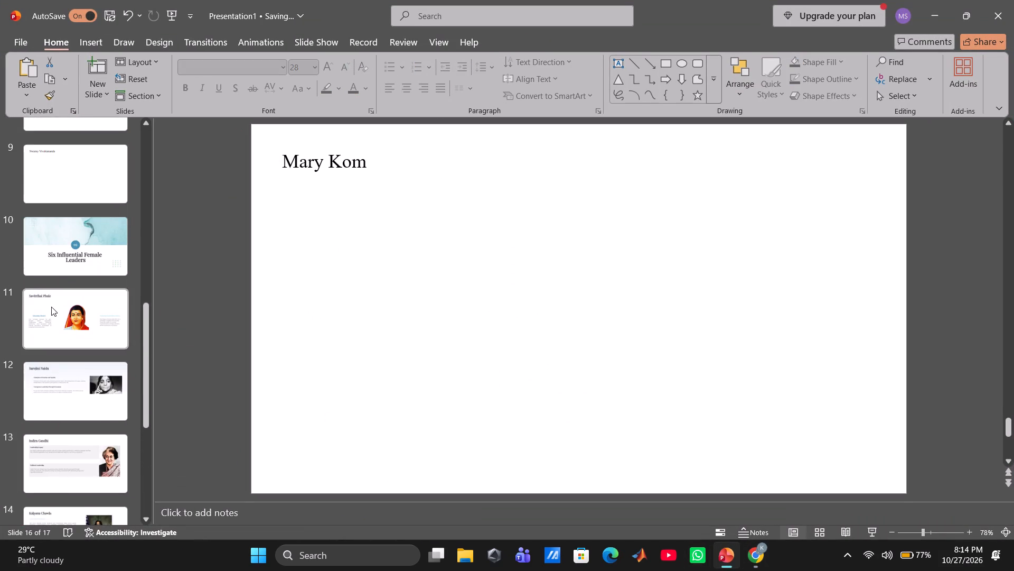
{"action": "scroll", "coordinate": [51, 307], "scroll_direction": "up", "scroll_amount": 4}
{"action": "left_click", "coordinate": [77, 292]}
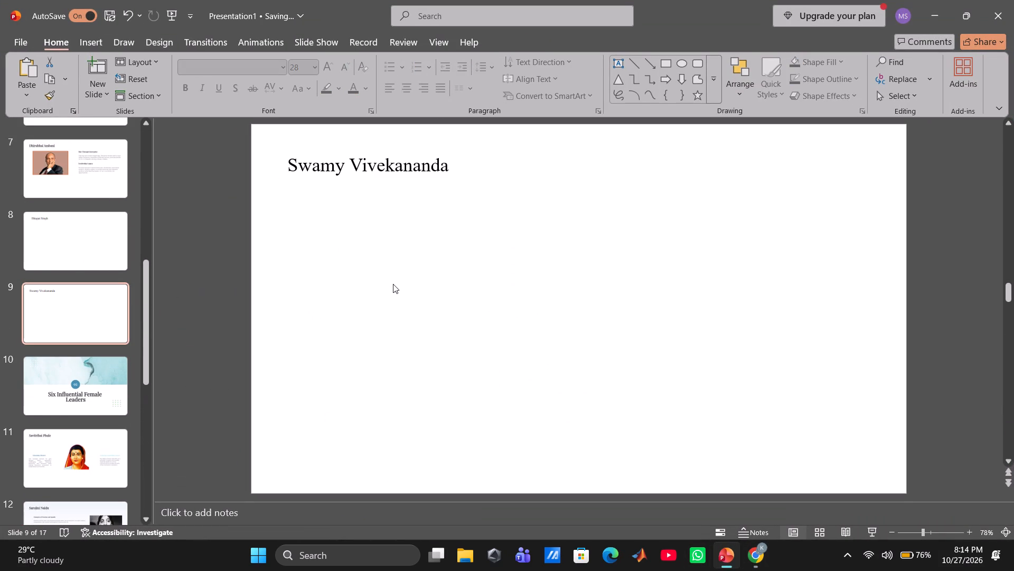
{"action": "key", "text": "ctrl+v"}
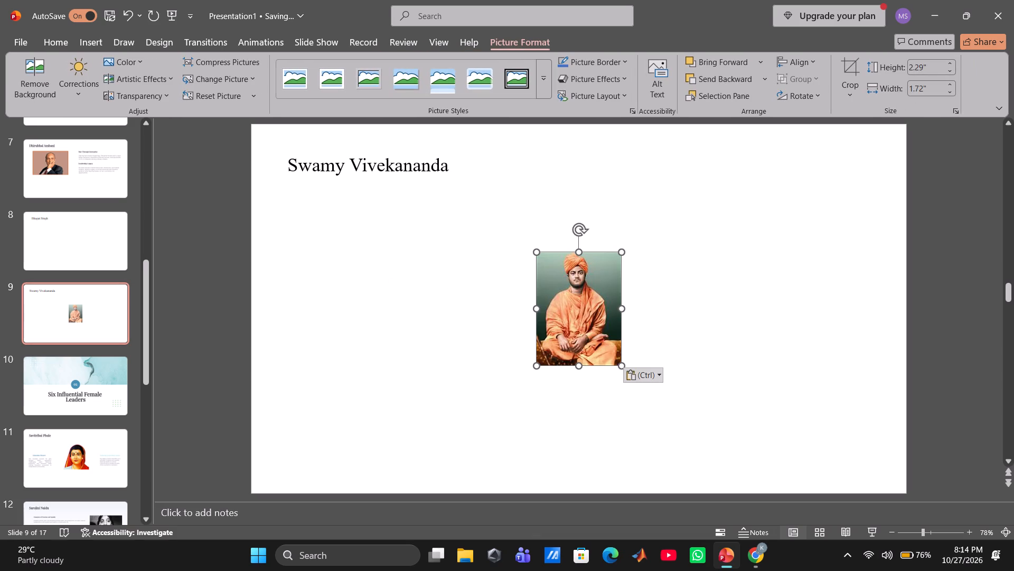
Enlarge the portrait on slide 9 to about 4.6" high by 3.45" wide and place it below the "Swamy Vivekananda" heading.
{"action": "left_click_drag", "start_coordinate": [585, 291], "coordinate": [361, 243]}
{"action": "left_click_drag", "start_coordinate": [400, 321], "coordinate": [439, 348]}
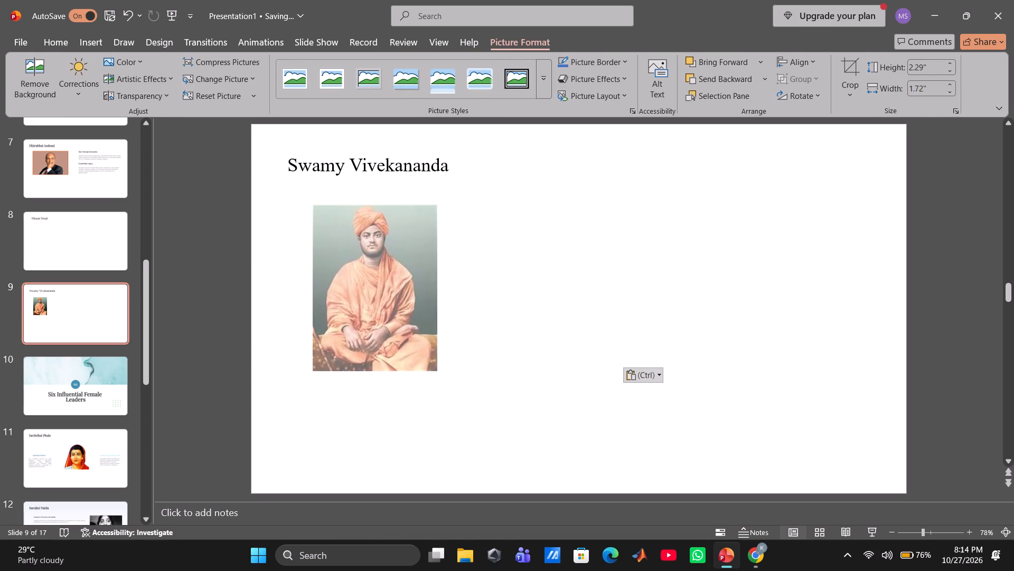
{"action": "left_click_drag", "start_coordinate": [439, 348], "coordinate": [482, 381]}
{"action": "left_click_drag", "start_coordinate": [446, 361], "coordinate": [429, 365]}
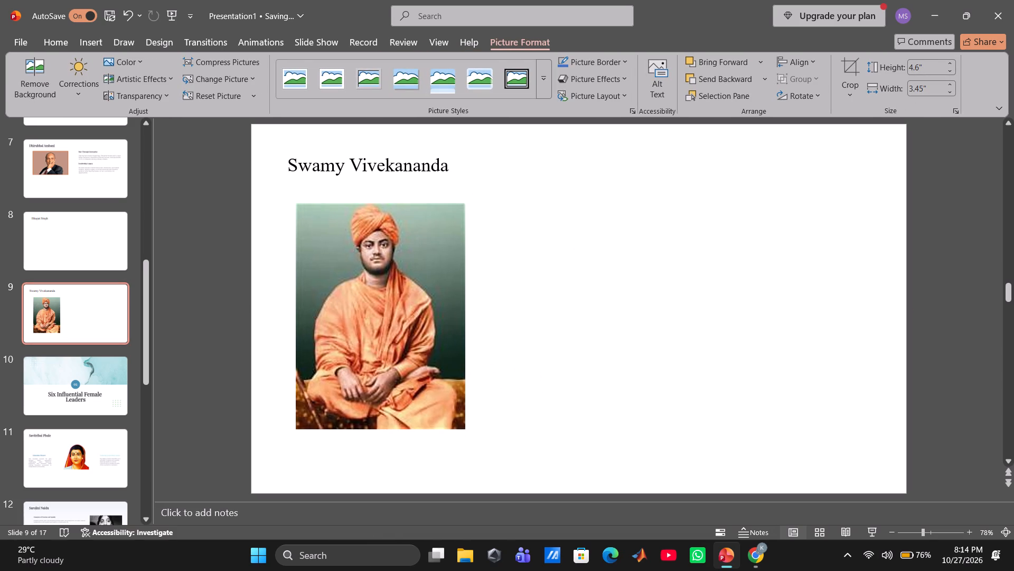
{"action": "left_click_drag", "start_coordinate": [429, 365], "coordinate": [430, 368]}
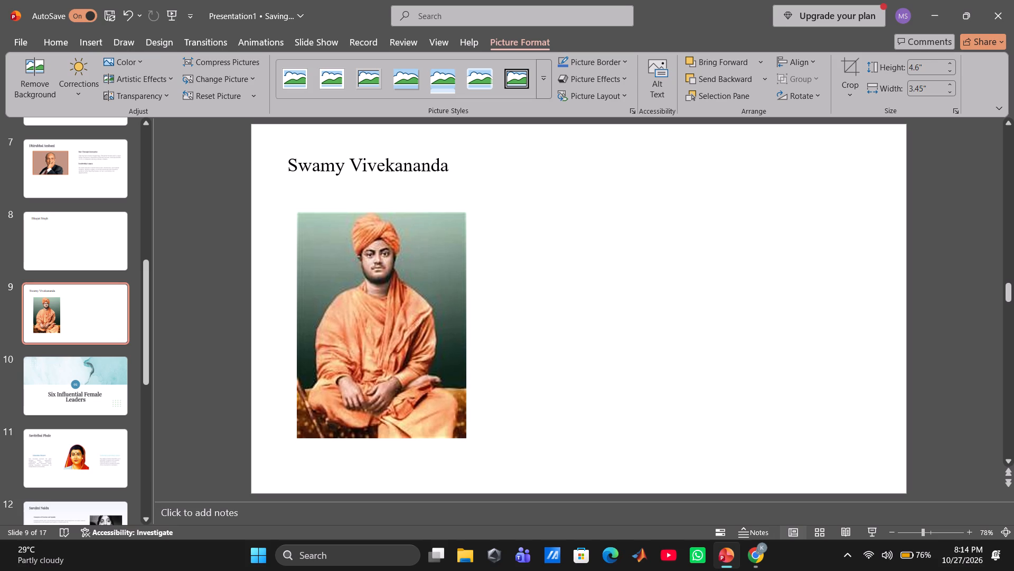
{"action": "left_click_drag", "start_coordinate": [430, 368], "coordinate": [434, 364]}
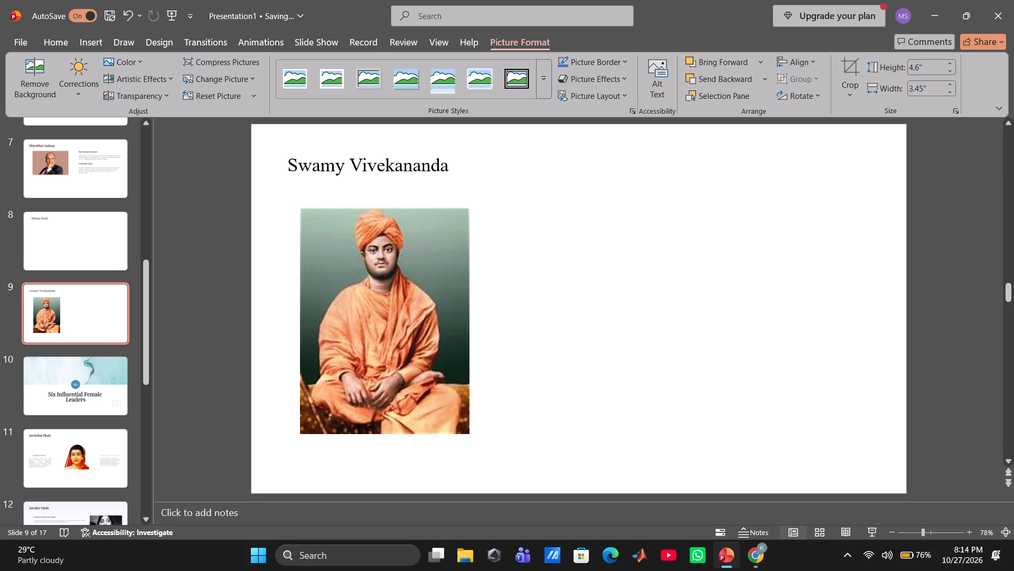
{"action": "left_click_drag", "start_coordinate": [434, 364], "coordinate": [435, 365]}
{"action": "left_click", "coordinate": [531, 382]}
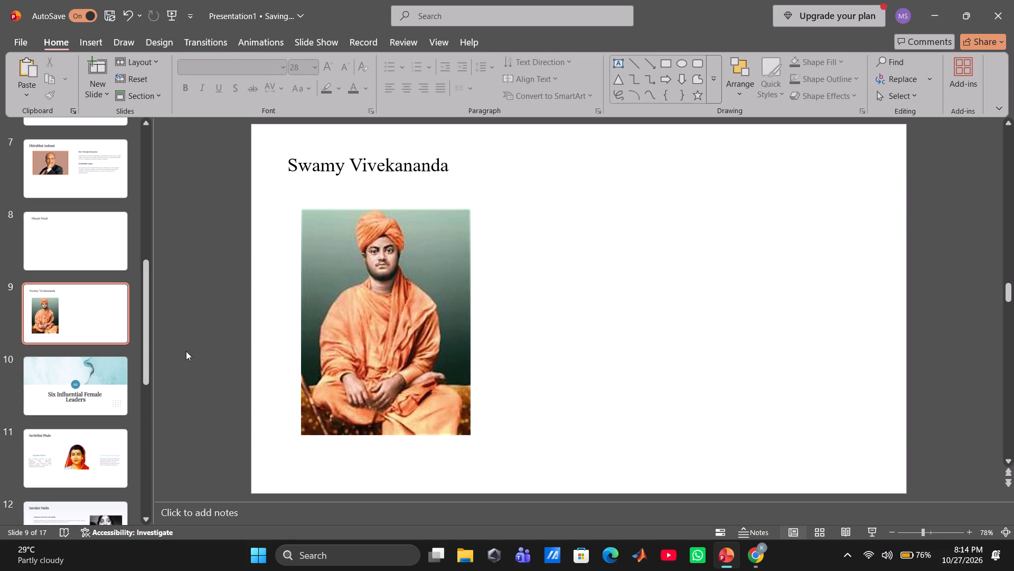
With slide 8 selected, switch to Chrome, search images for "bhagat singh" and copy the brown-hat portrait from jaibhimonlinestore.com.
{"action": "left_click", "coordinate": [48, 245]}
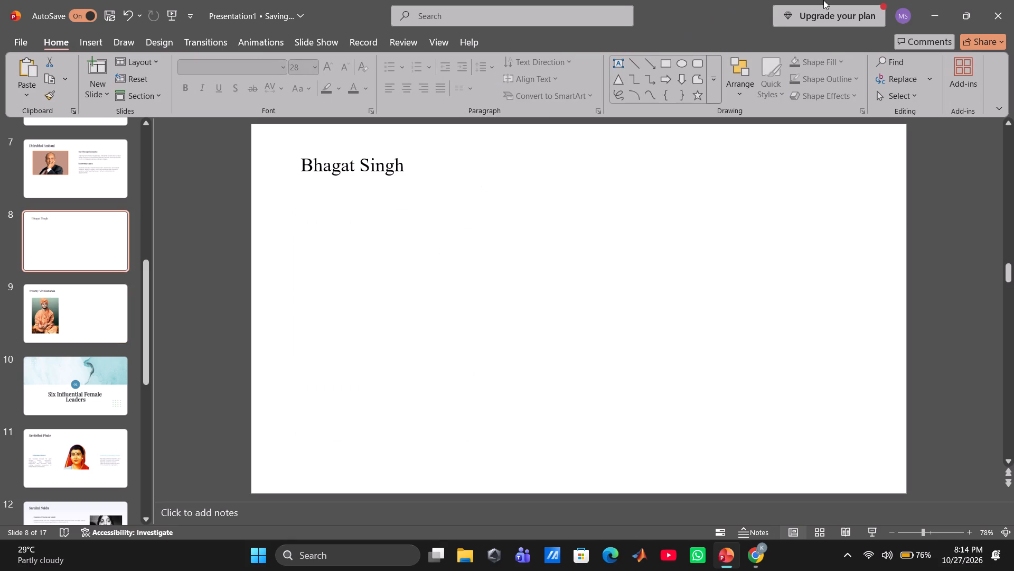
{"action": "left_click", "coordinate": [762, 560]}
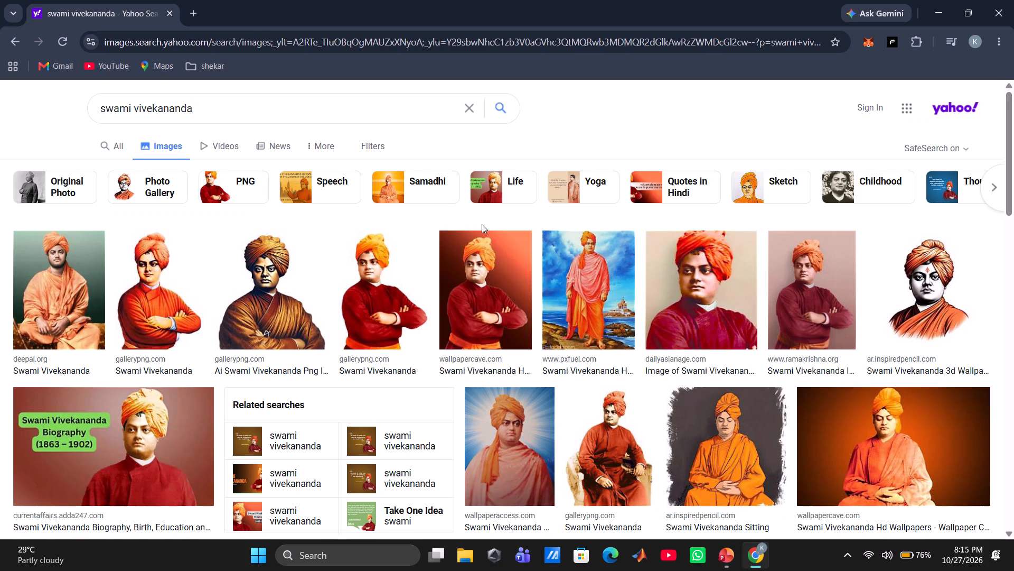
{"action": "left_click", "coordinate": [465, 106]}
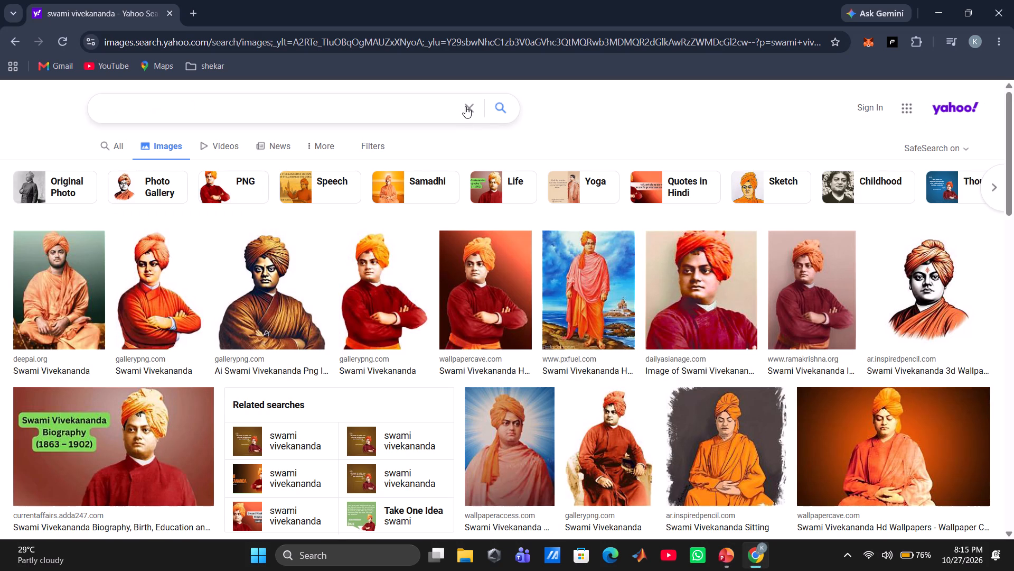
{"action": "type", "text": "bhag"}
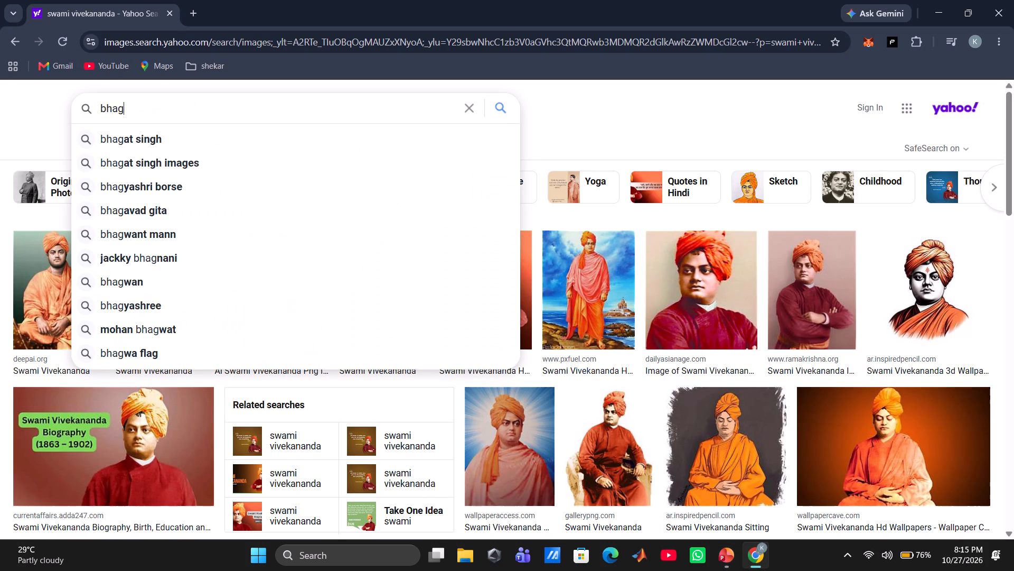
{"action": "left_click", "coordinate": [354, 139]}
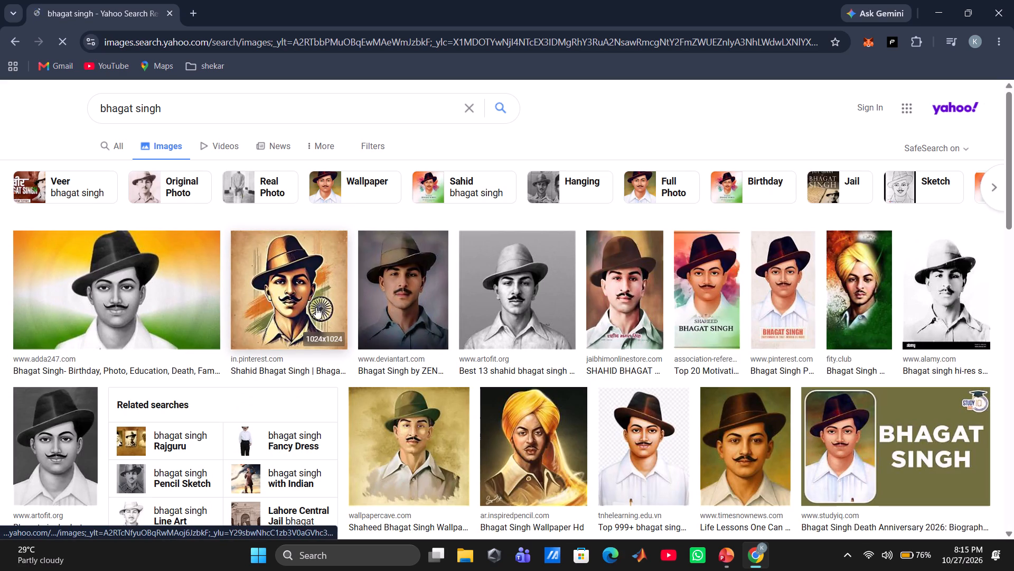
{"action": "right_click", "coordinate": [622, 280]}
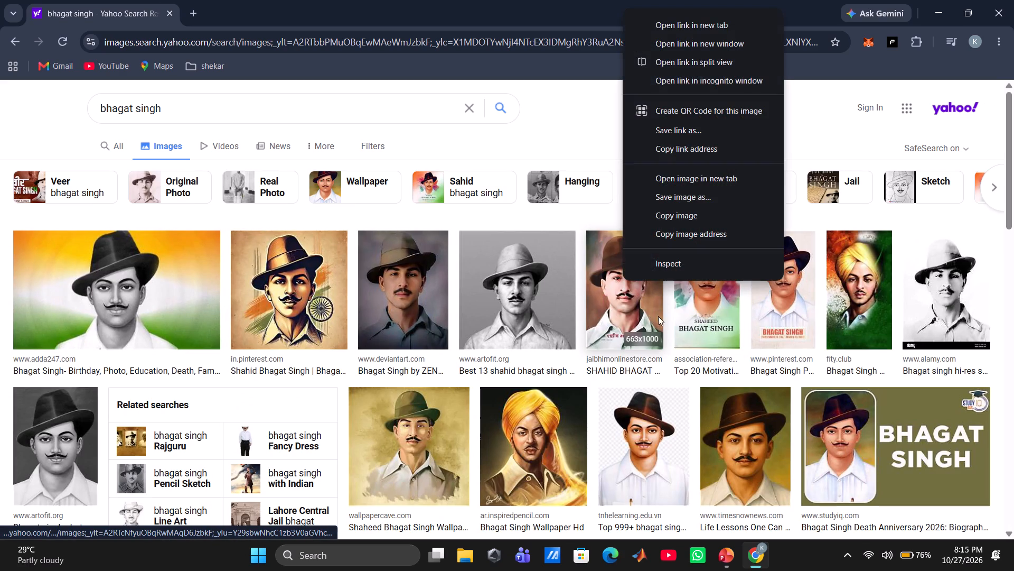
{"action": "left_click", "coordinate": [715, 218]}
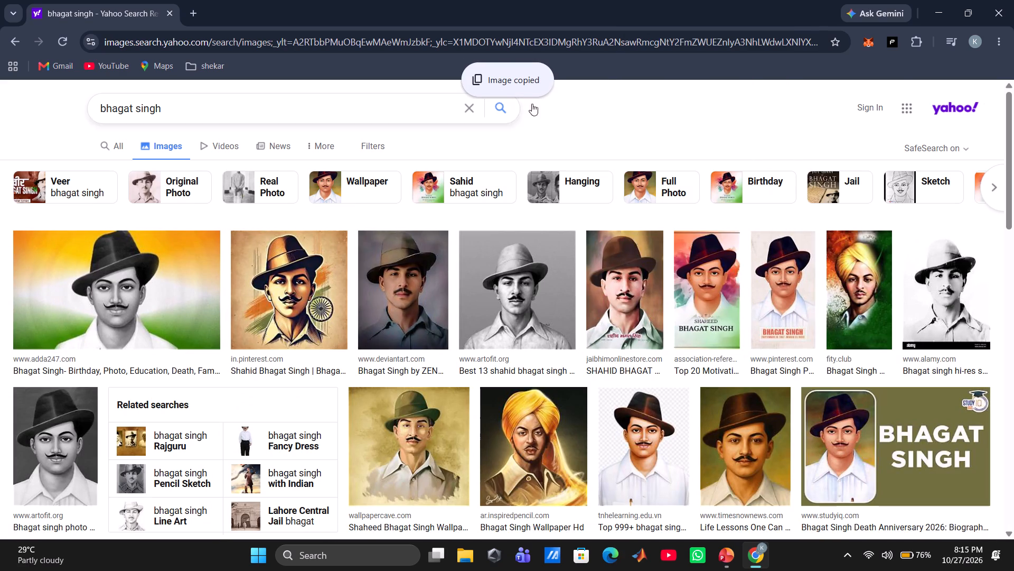
Switch back to PowerPoint and paste the copied portrait onto slide 8.
{"action": "left_click", "coordinate": [729, 560]}
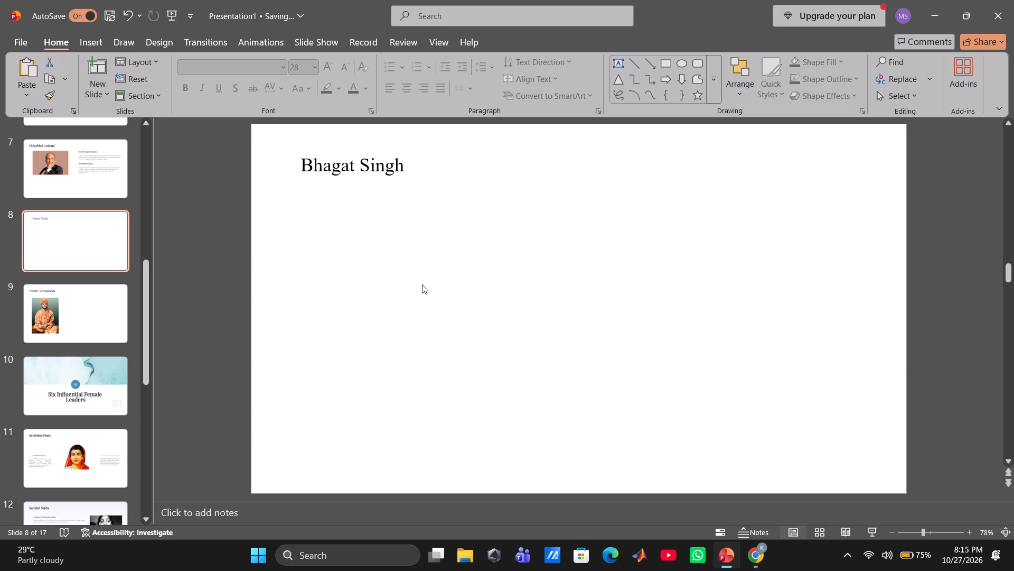
{"action": "key", "text": "ctrl+v"}
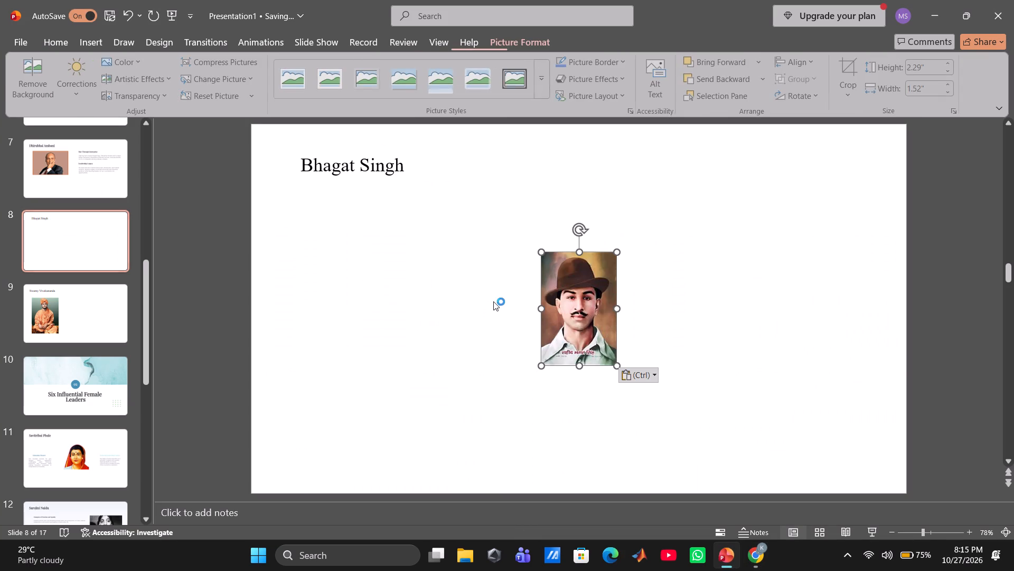
Enlarge the portrait on slide 8 to about 4.19" high by 2.78" wide and place it below the "Bhagat Singh" heading.
{"action": "left_click_drag", "start_coordinate": [569, 299], "coordinate": [344, 280]}
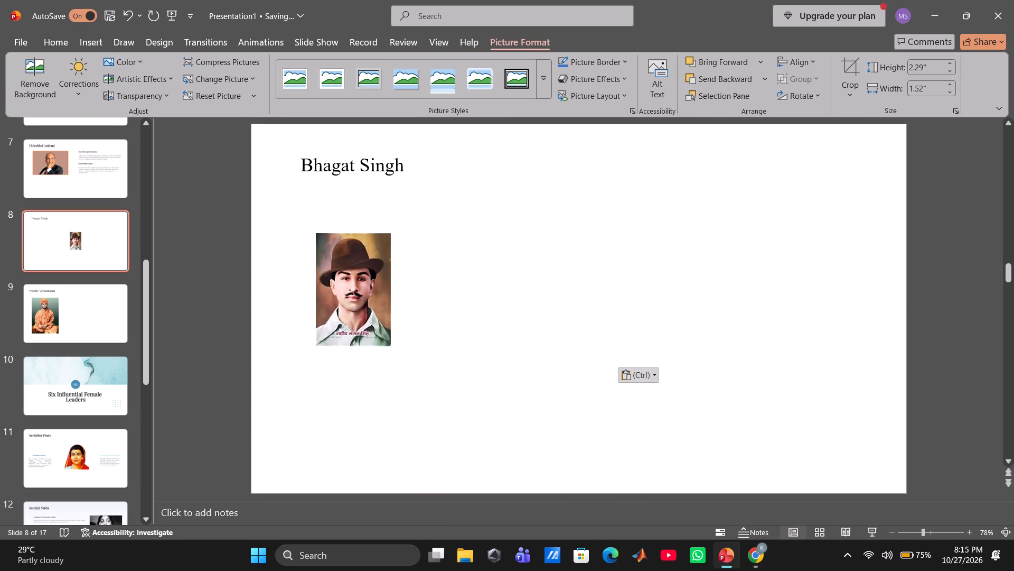
{"action": "left_click_drag", "start_coordinate": [344, 280], "coordinate": [351, 272]}
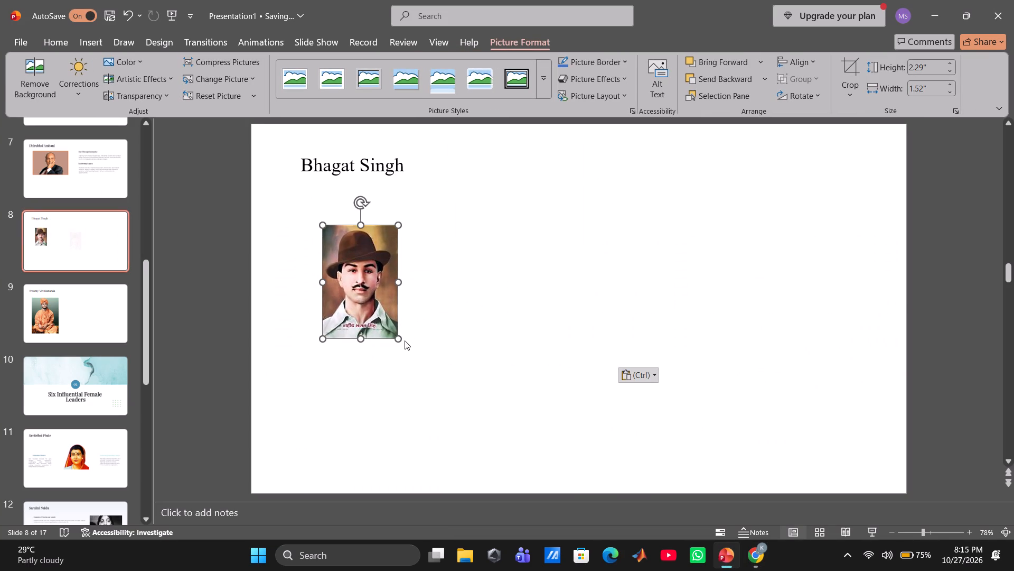
{"action": "left_click_drag", "start_coordinate": [400, 337], "coordinate": [459, 385]}
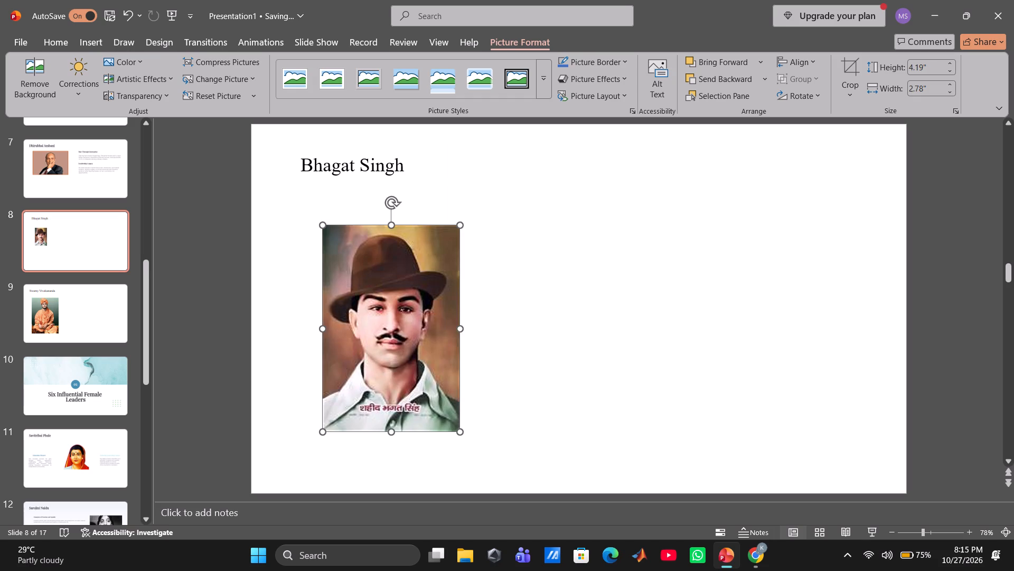
{"action": "left_click_drag", "start_coordinate": [418, 375], "coordinate": [416, 367]}
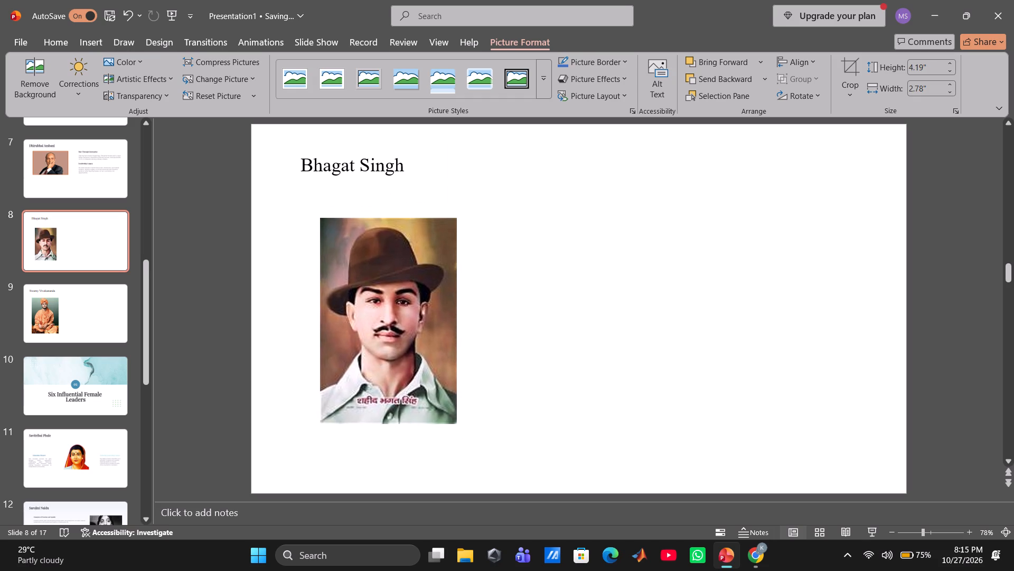
{"action": "left_click_drag", "start_coordinate": [416, 367], "coordinate": [415, 358]}
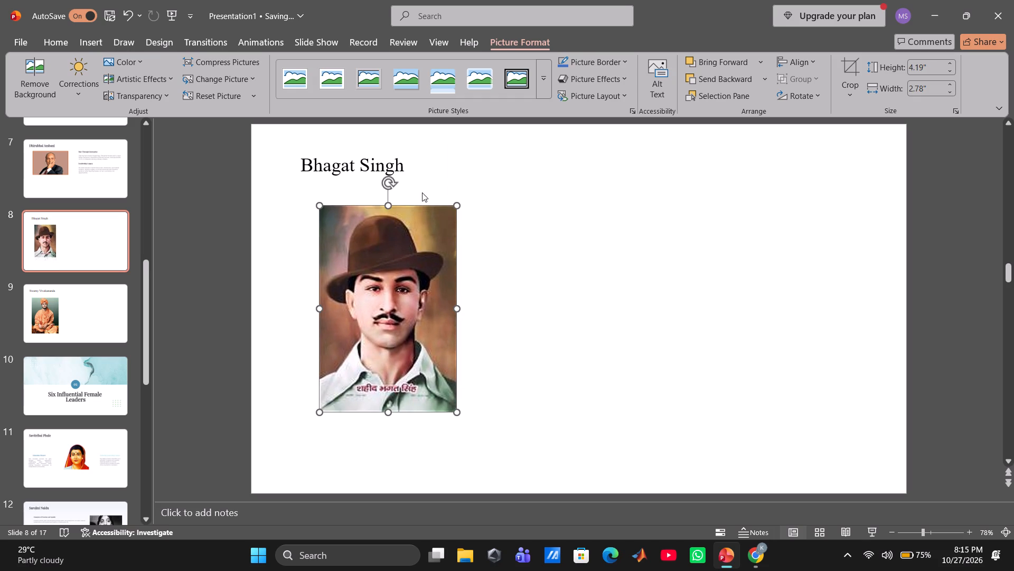
Shift the "Bhagat Singh" heading slightly up and to the left on slide 8.
{"action": "left_click", "coordinate": [396, 164]}
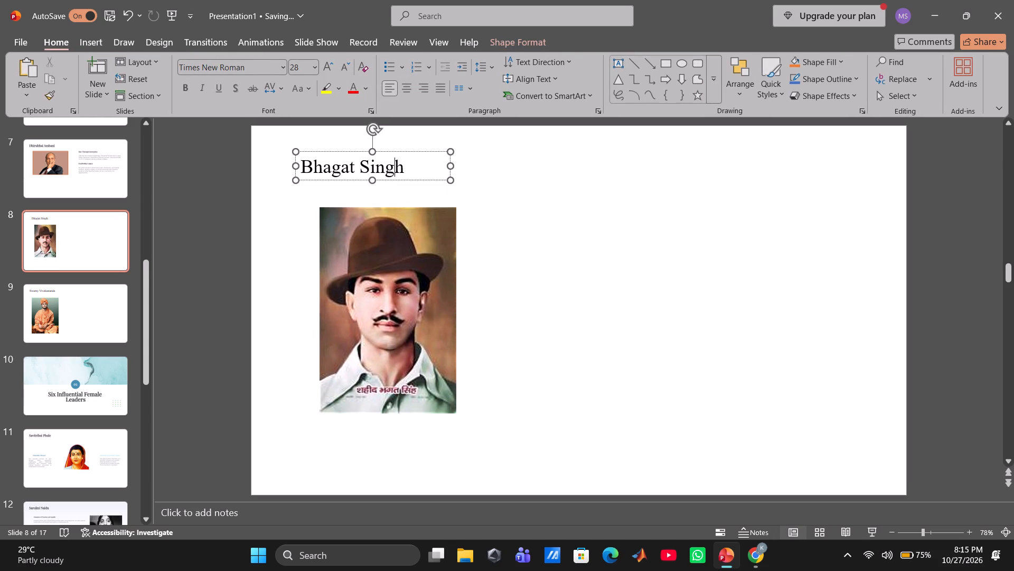
{"action": "left_click_drag", "start_coordinate": [419, 165], "coordinate": [414, 159]}
On slide 16, replace the "Mary Kom" heading text with "Rani Laxmibai".
{"action": "scroll", "coordinate": [74, 428], "scroll_direction": "down", "scroll_amount": 2}
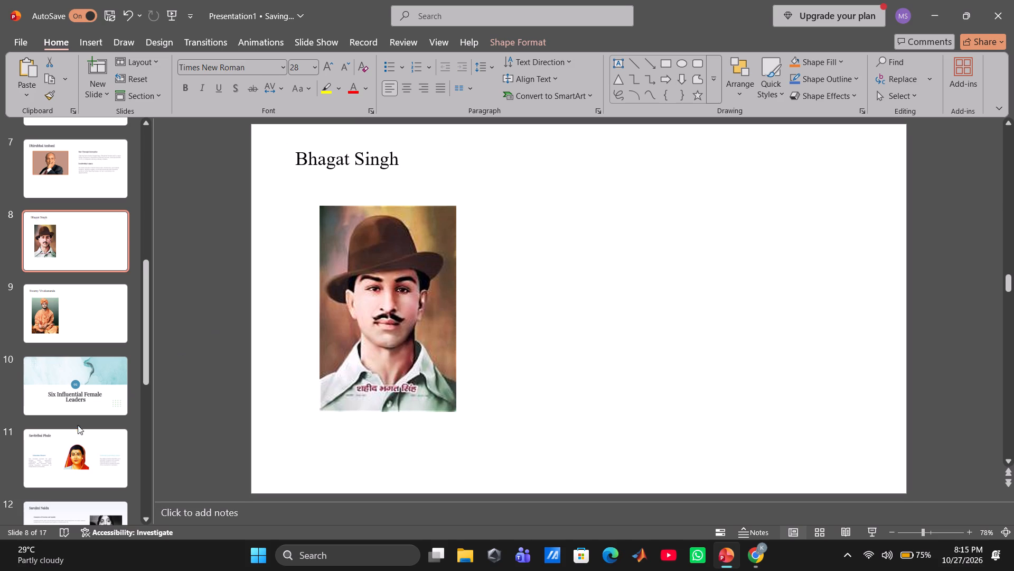
{"action": "scroll", "coordinate": [78, 425], "scroll_direction": "down", "scroll_amount": 8}
{"action": "left_click", "coordinate": [90, 461]}
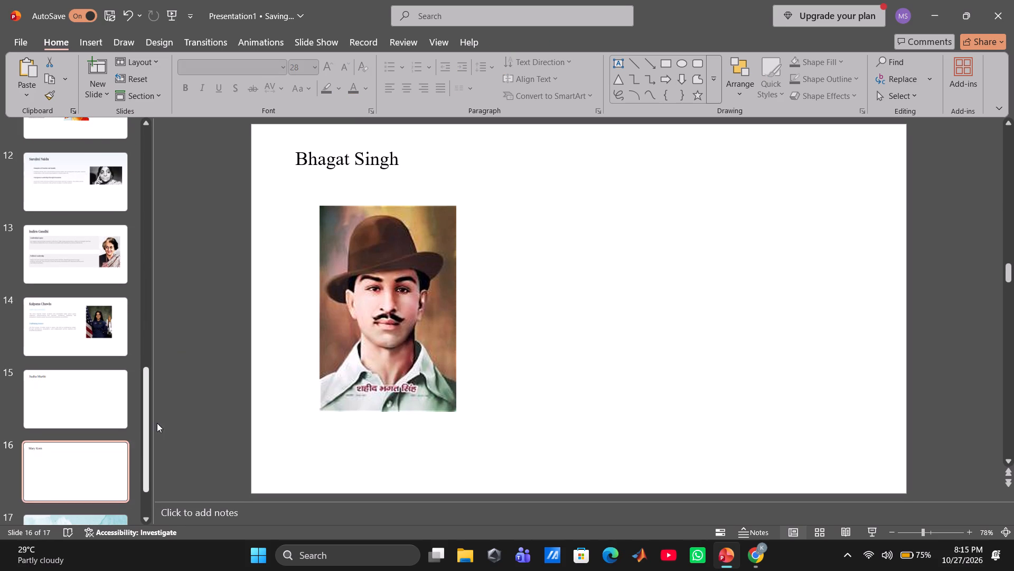
{"action": "left_click", "coordinate": [104, 464]}
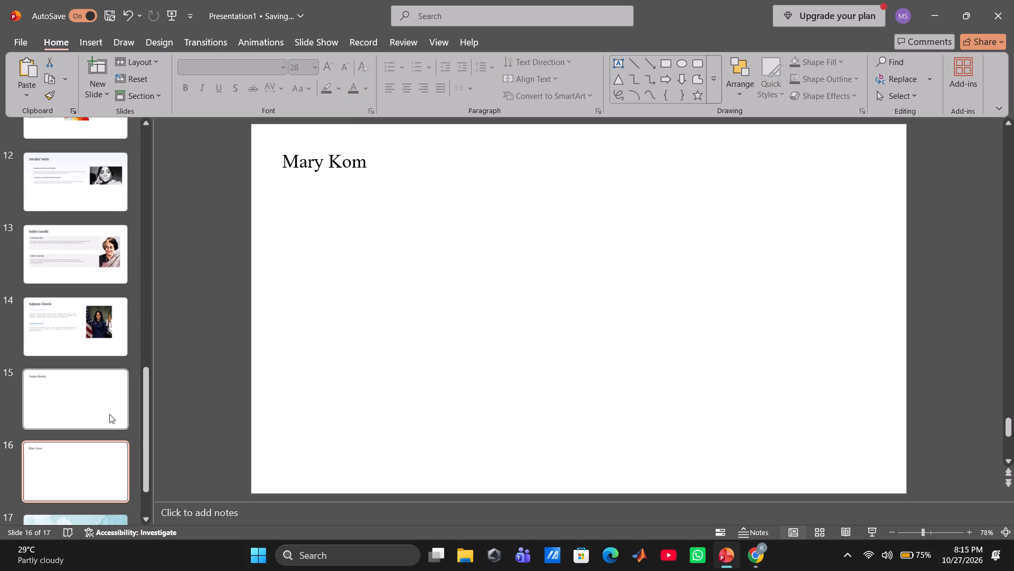
{"action": "left_click", "coordinate": [328, 162]}
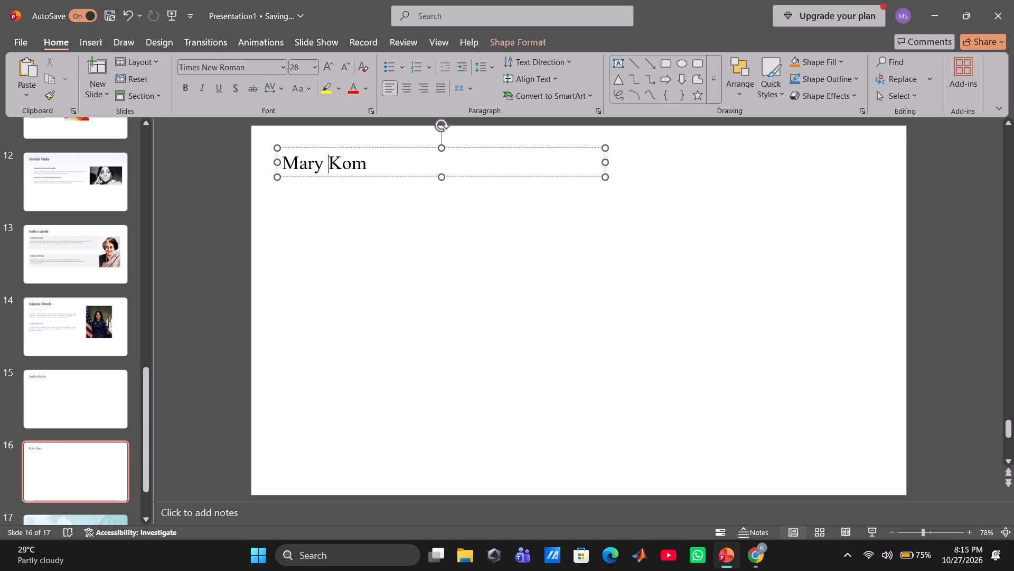
{"action": "key", "text": "Right"}
{"action": "key", "text": "Right"}
{"action": "key", "text": "Right"}
{"action": "key", "text": "BackSpace"}
{"action": "key", "text": "BackSpace"}
{"action": "key", "text": "BackSpace"}
{"action": "key", "text": "BackSpace"}
{"action": "key", "text": "BackSpace"}
{"action": "key", "text": "BackSpace"}
{"action": "key", "text": "BackSpace"}
{"action": "key", "text": "BackSpace"}
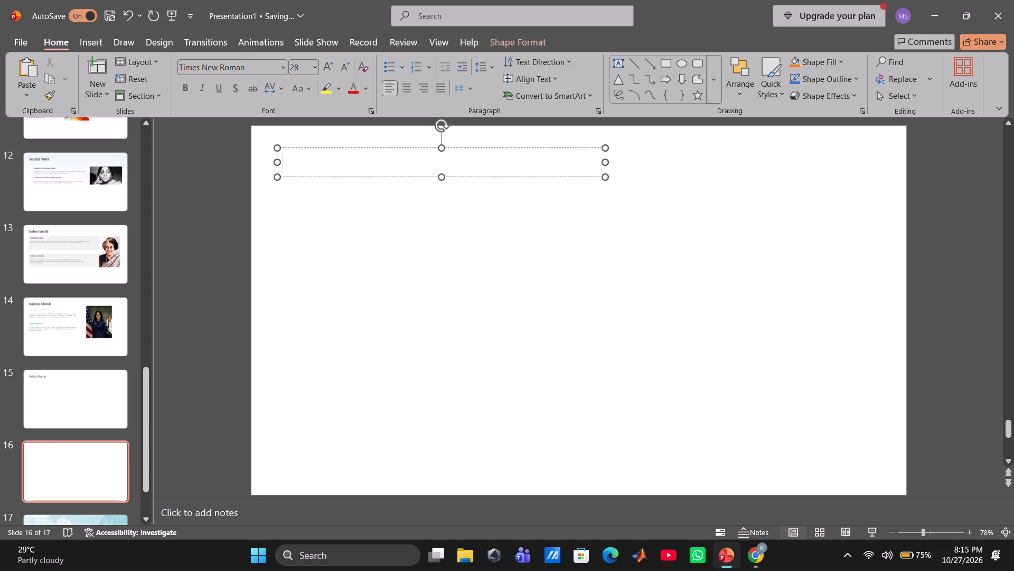
{"action": "type", "text": "Rani"}
{"action": "key", "text": "space"}
{"action": "type", "text": "La"}
{"action": "type", "text": "xmi"}
{"action": "type", "text": "bai"}
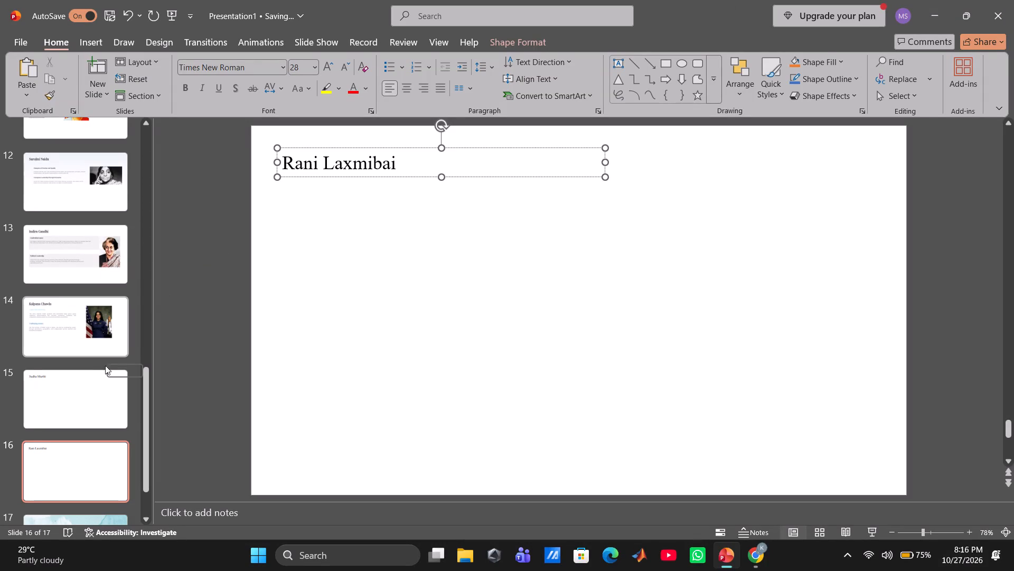
Check slide 15, return to slide 16 and correct the heading's spelling to "Rani Lakshmibai".
{"action": "left_click", "coordinate": [104, 396]}
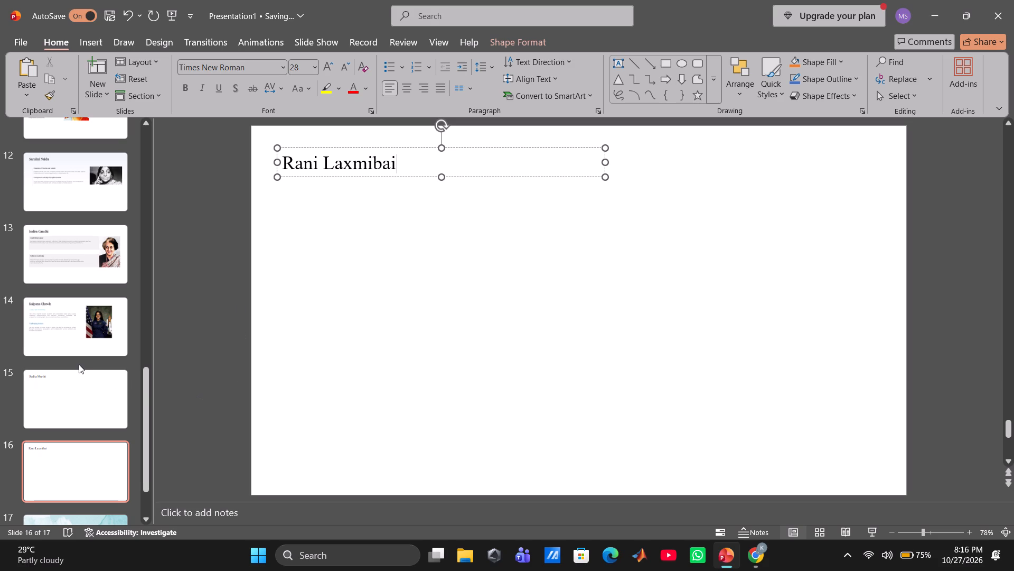
{"action": "double_click", "coordinate": [77, 386]}
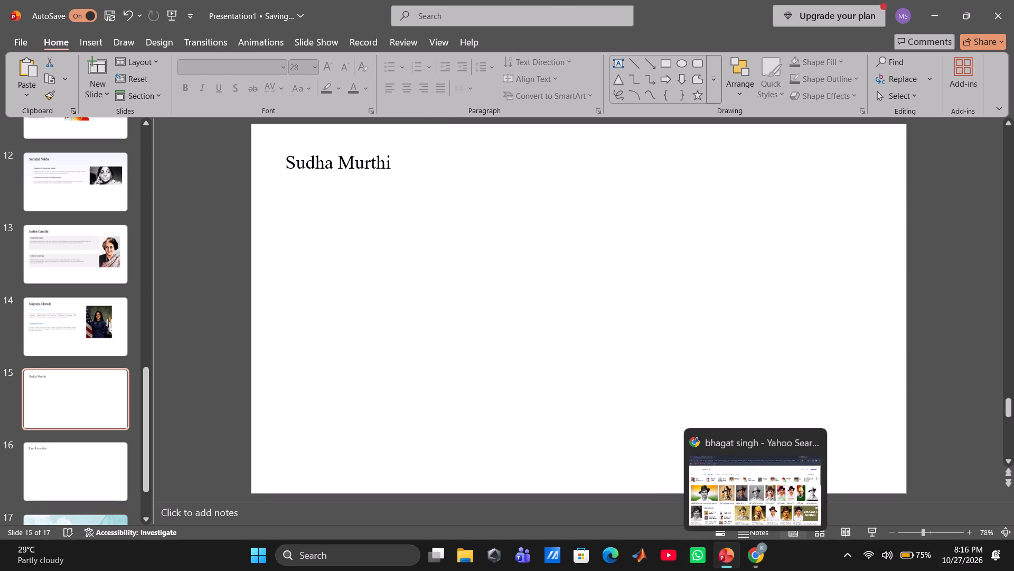
{"action": "left_click", "coordinate": [106, 486]}
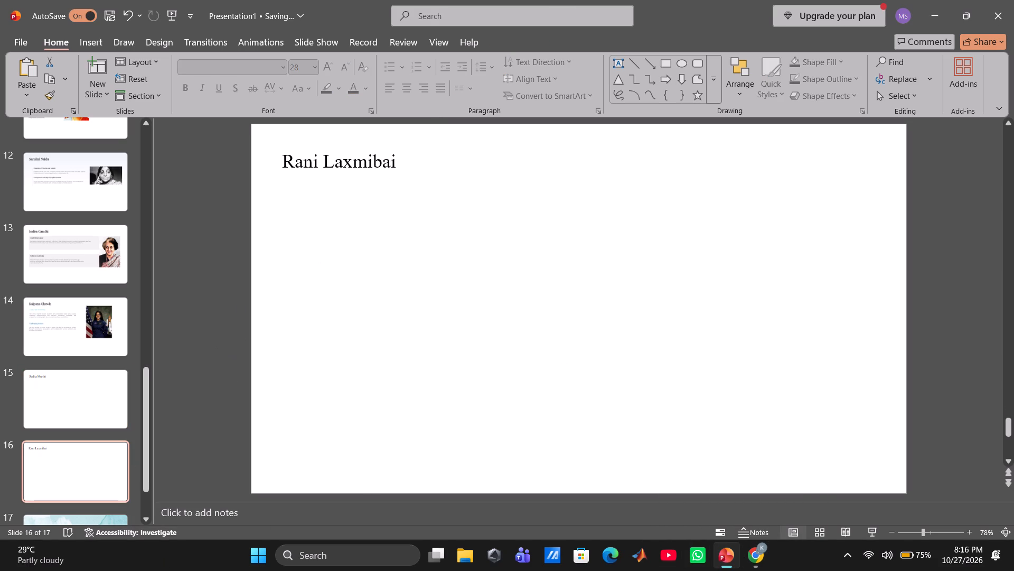
{"action": "left_click", "coordinate": [350, 167]}
{"action": "key", "text": "BackSpace"}
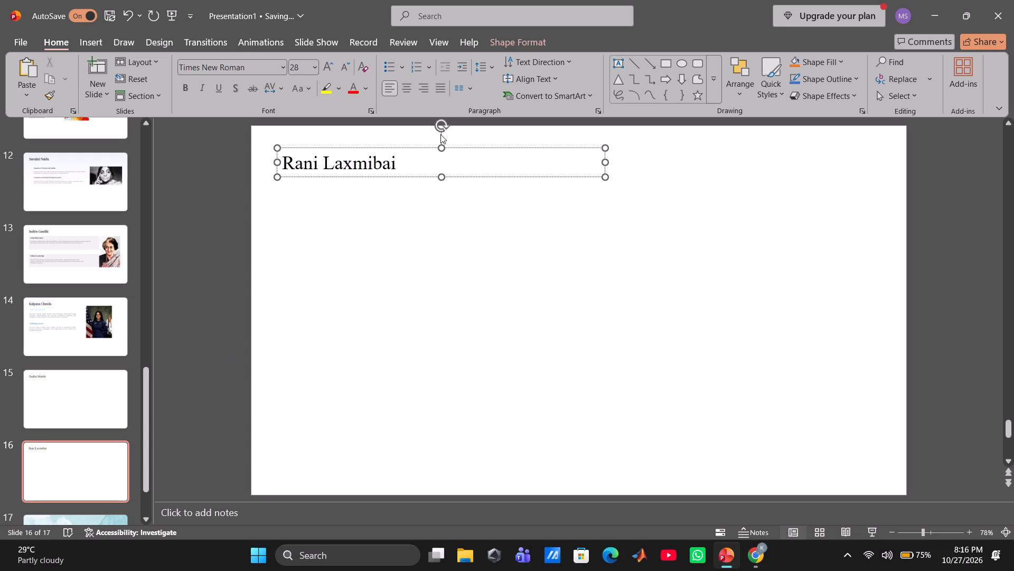
{"action": "type", "text": "ksh"}
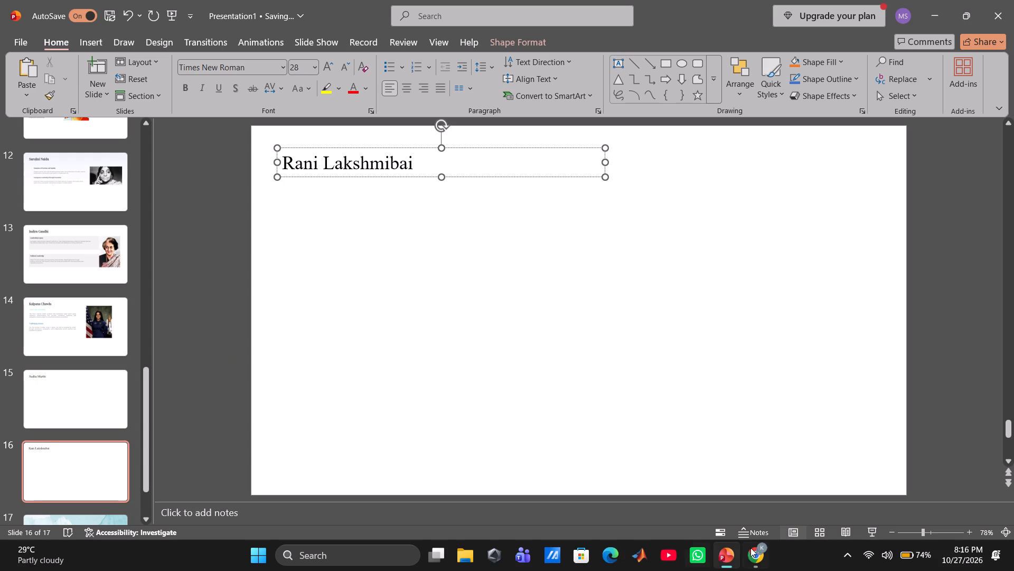
Switch to Chrome, search images for "rani laxmi bai" and copy the first wallpaperaccess.com picture of her riding a brown horse.
{"action": "left_click", "coordinate": [754, 557]}
{"action": "left_click", "coordinate": [465, 111]}
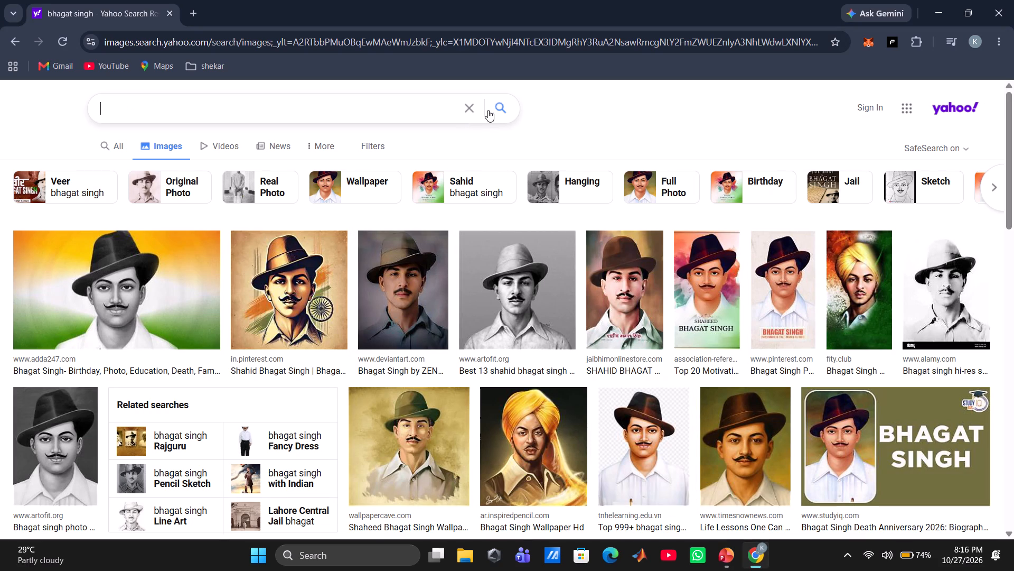
{"action": "type", "text": "ran"}
{"action": "key", "text": "space"}
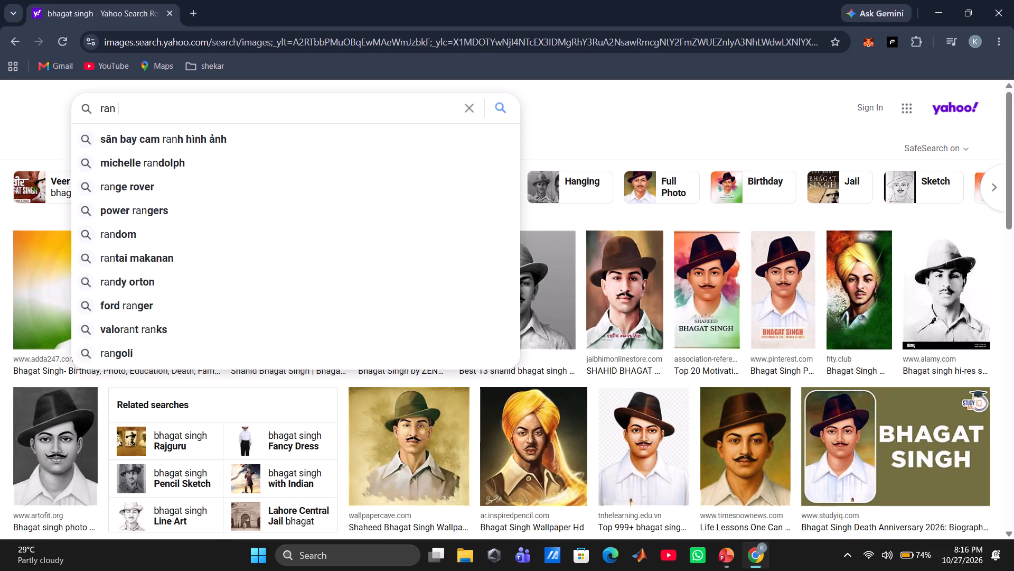
{"action": "key", "text": "BackSpace"}
{"action": "type", "text": "i l"}
{"action": "key", "text": "Down"}
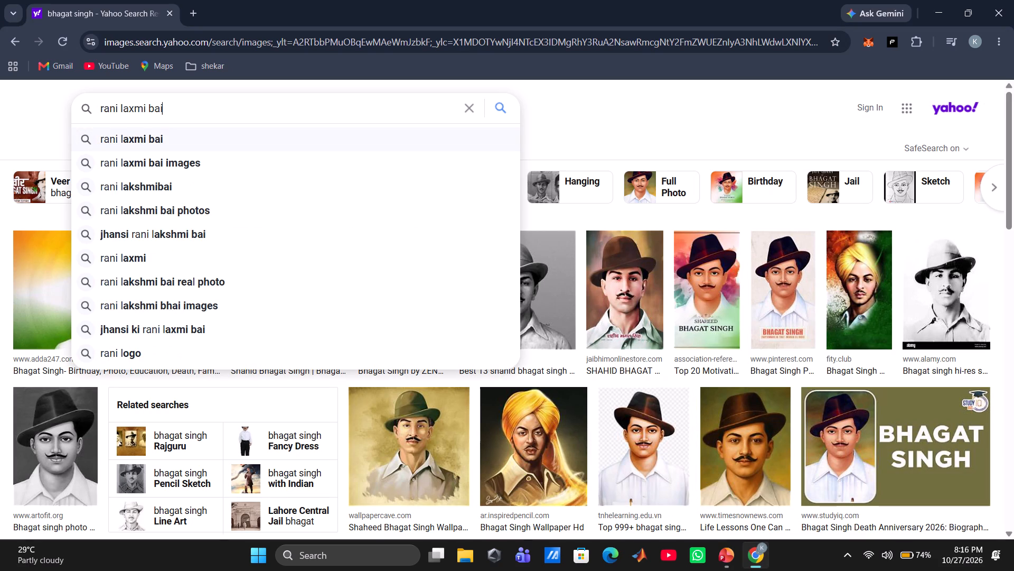
{"action": "key", "text": "Return"}
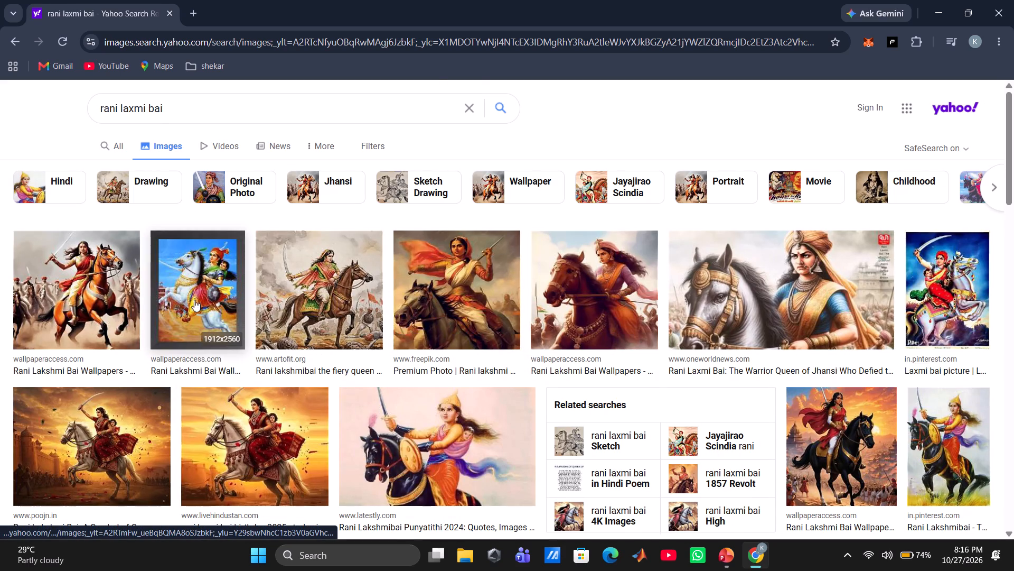
{"action": "right_click", "coordinate": [108, 322]}
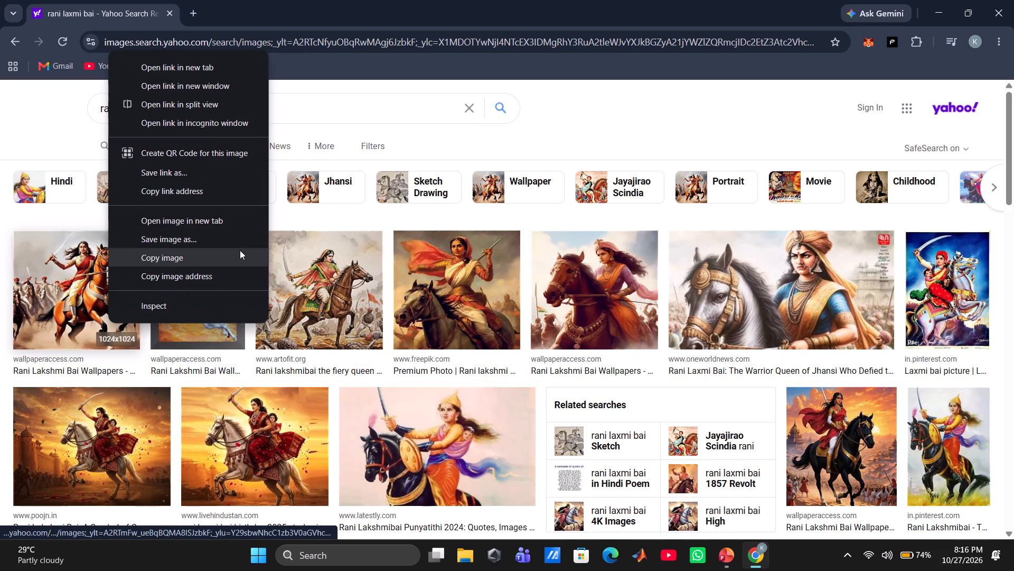
{"action": "left_click", "coordinate": [239, 254]}
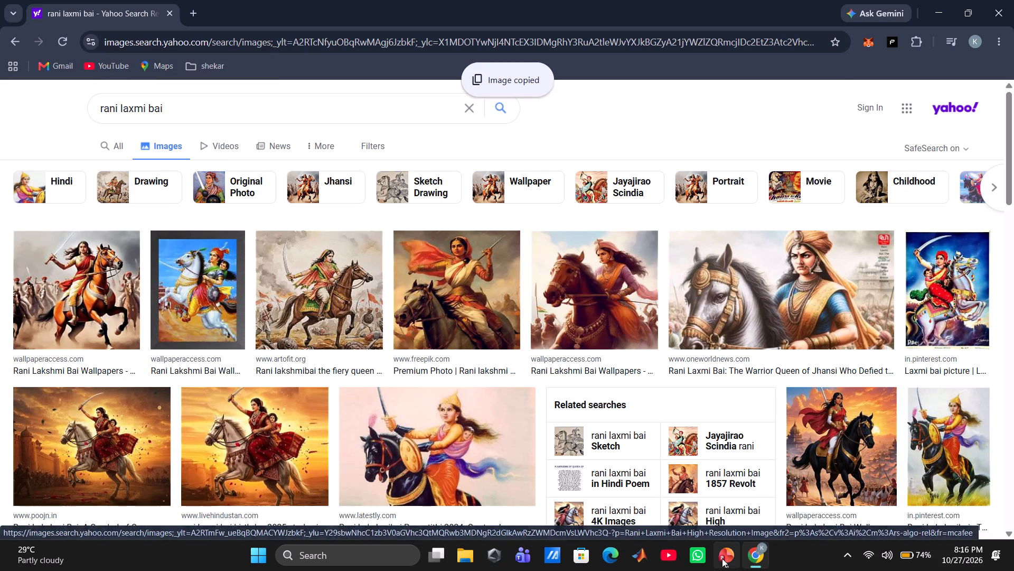
Switch back to PowerPoint and paste the copied picture onto slide 16.
{"action": "left_click", "coordinate": [722, 558]}
{"action": "left_click", "coordinate": [503, 342]}
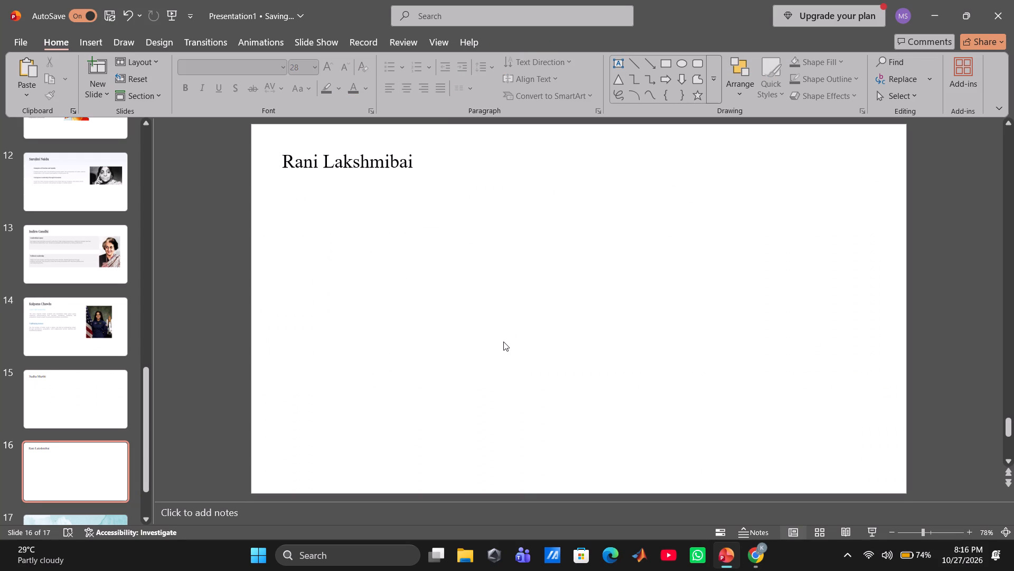
{"action": "key", "text": "ctrl+v"}
Enlarge the picture on slide 16 to about 3.34" by 3.34" and place it below the "Rani Lakshmibai" heading.
{"action": "left_click_drag", "start_coordinate": [568, 298], "coordinate": [348, 298]}
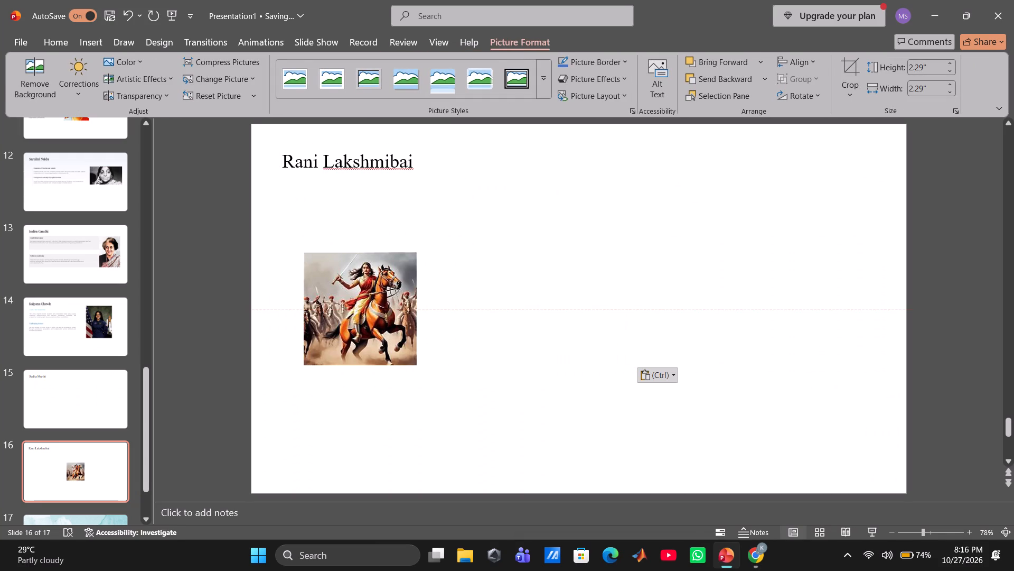
{"action": "left_click_drag", "start_coordinate": [348, 298], "coordinate": [354, 262]}
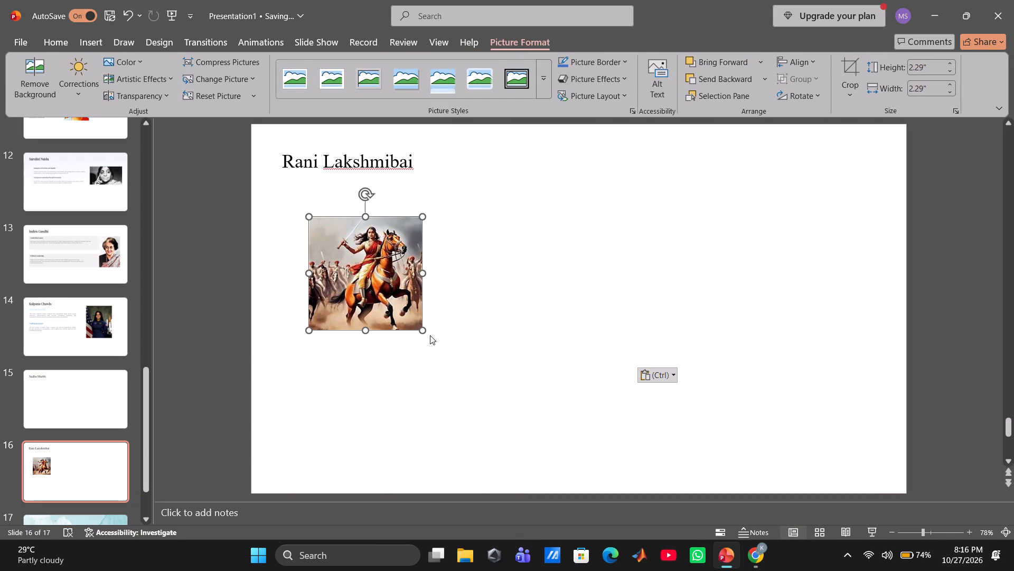
{"action": "left_click_drag", "start_coordinate": [422, 328], "coordinate": [449, 381]}
{"action": "left_click_drag", "start_coordinate": [430, 338], "coordinate": [414, 331]}
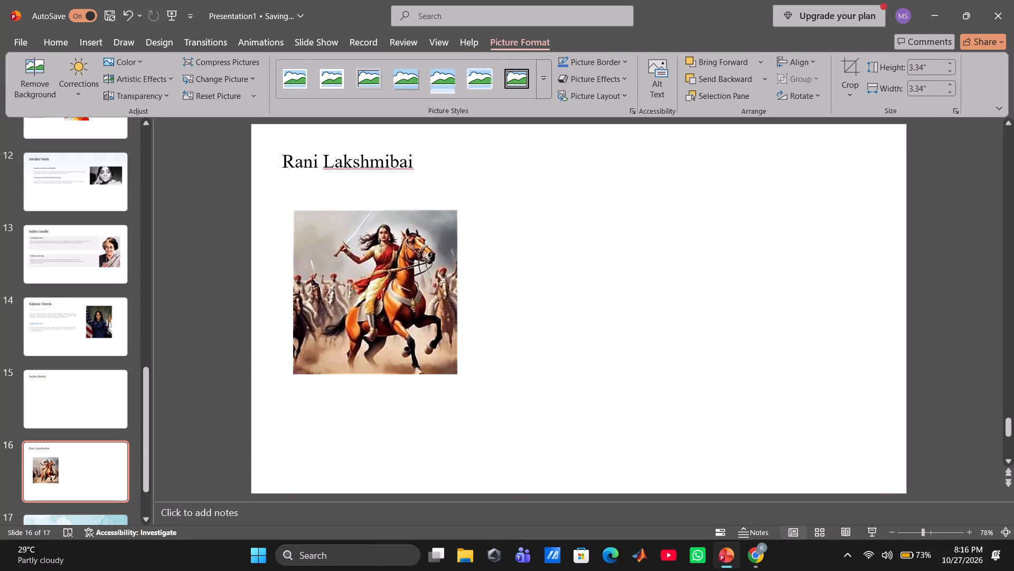
{"action": "left_click_drag", "start_coordinate": [414, 331], "coordinate": [412, 330]}
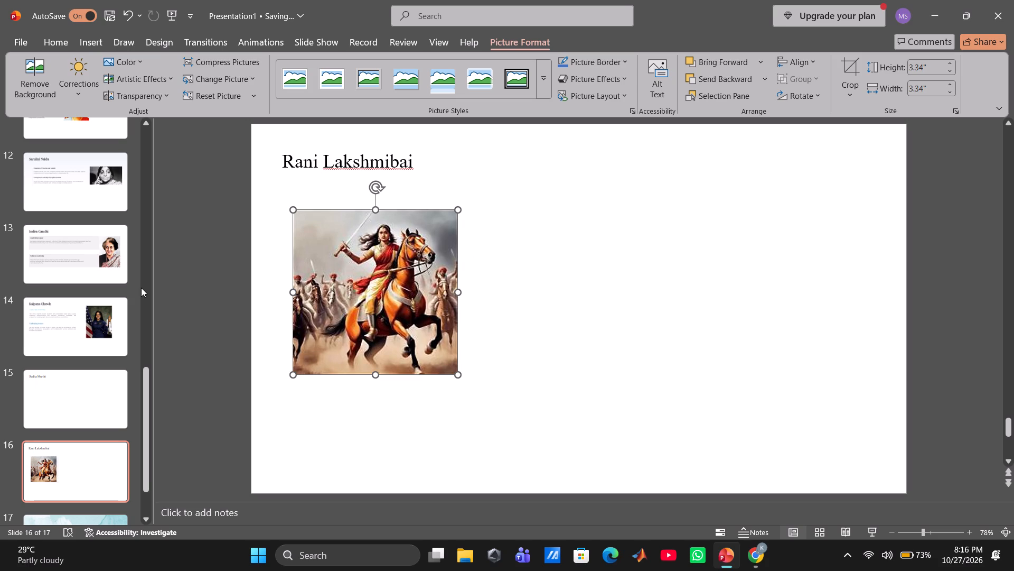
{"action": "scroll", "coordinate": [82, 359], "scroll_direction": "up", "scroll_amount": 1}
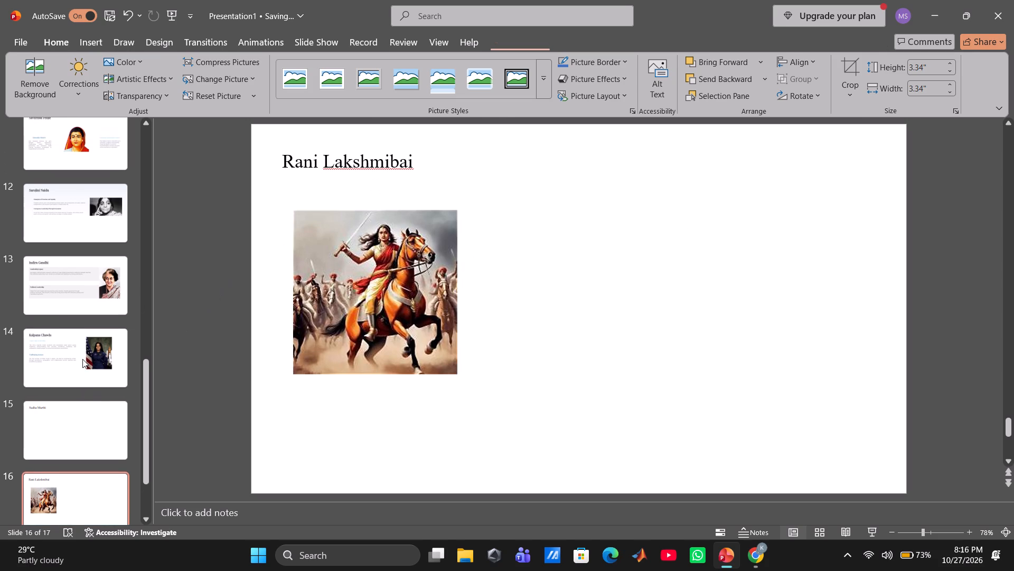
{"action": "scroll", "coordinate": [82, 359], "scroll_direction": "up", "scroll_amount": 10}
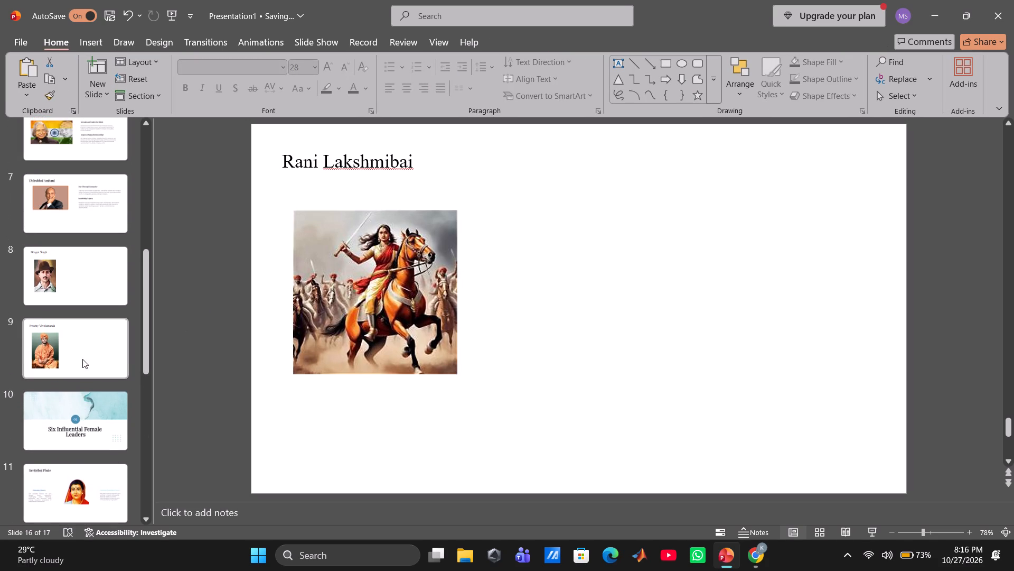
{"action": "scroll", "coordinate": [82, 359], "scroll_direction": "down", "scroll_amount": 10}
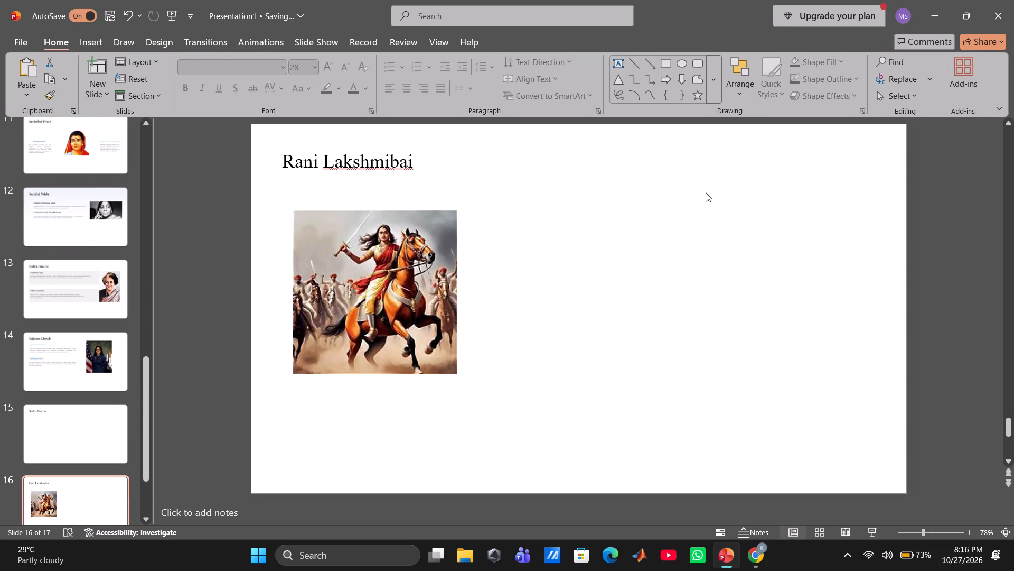
Switch to Chrome, search images for "sudha murthy" and copy the youhoroscope.com picture of her in a yellow sari.
{"action": "left_click", "coordinate": [760, 569]}
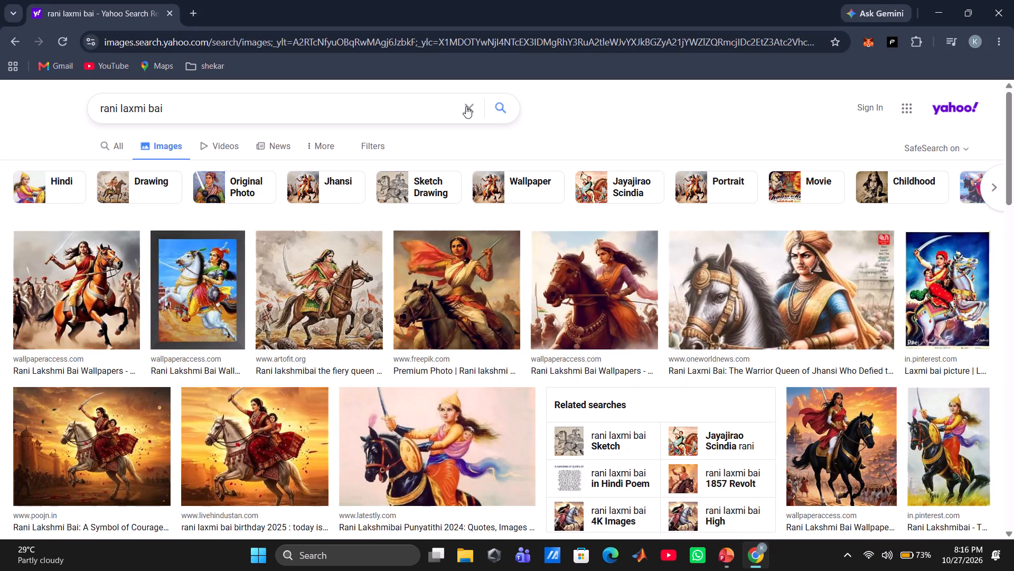
{"action": "left_click", "coordinate": [466, 106]}
{"action": "type", "text": "sudha"}
{"action": "key", "text": "space"}
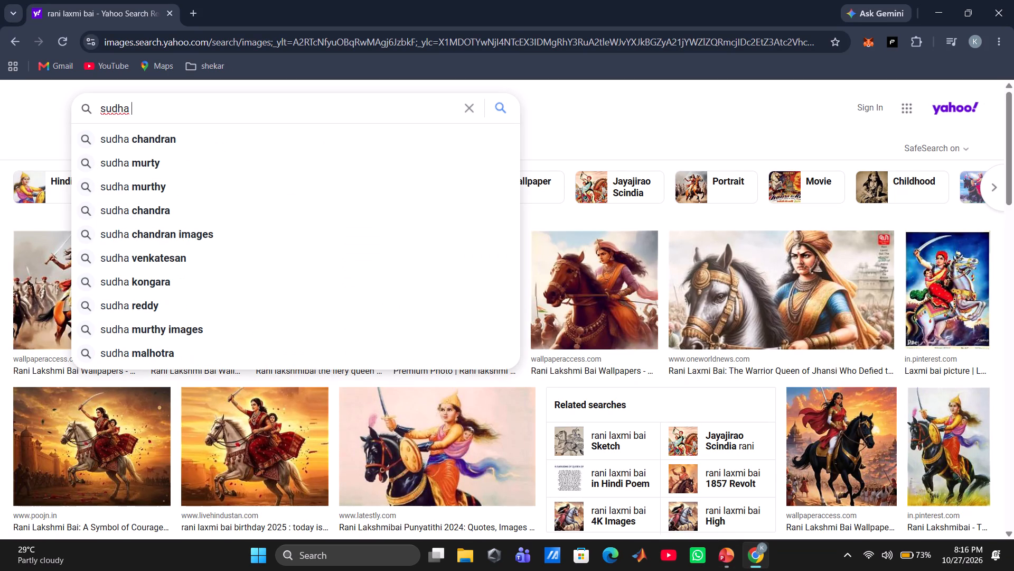
{"action": "left_click", "coordinate": [244, 179]}
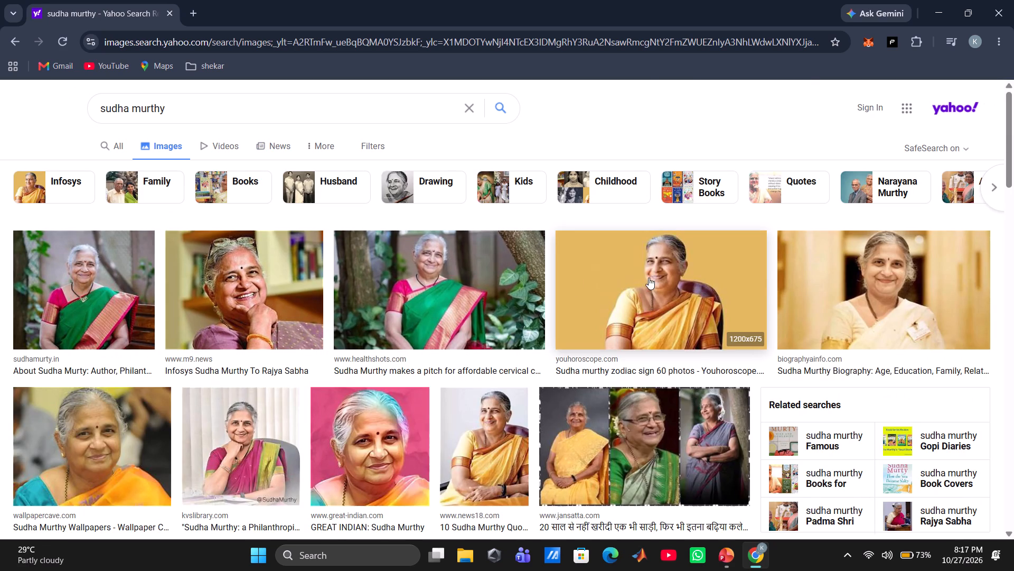
{"action": "right_click", "coordinate": [649, 278]}
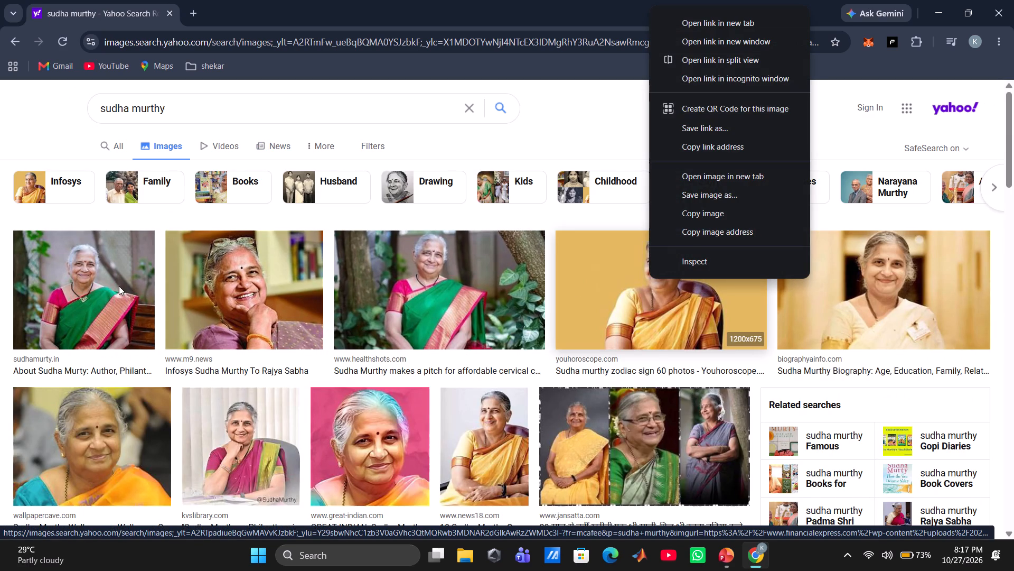
{"action": "left_click", "coordinate": [703, 210]}
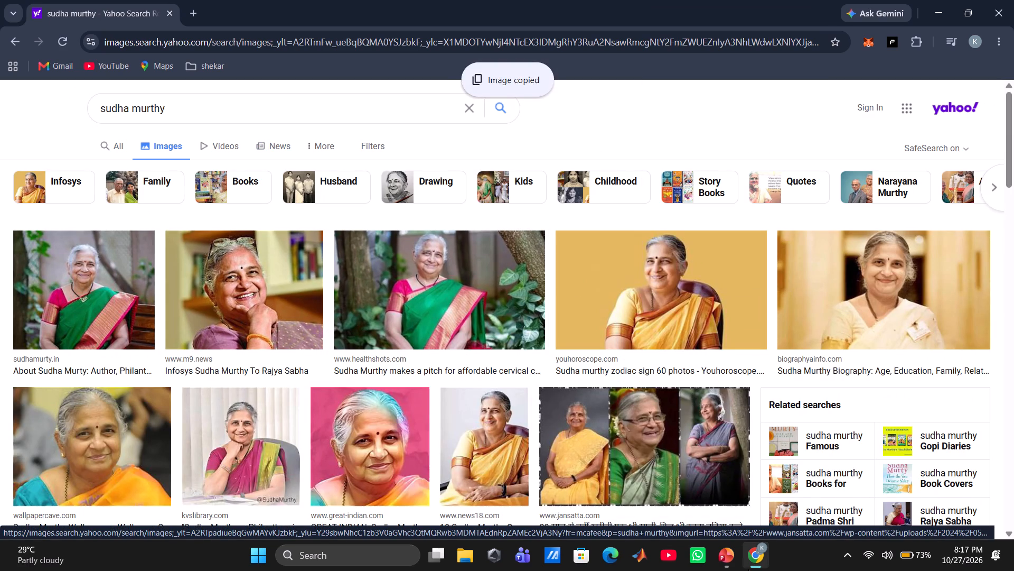
Switch back to PowerPoint and paste the copied picture onto slide 15.
{"action": "left_click", "coordinate": [724, 558]}
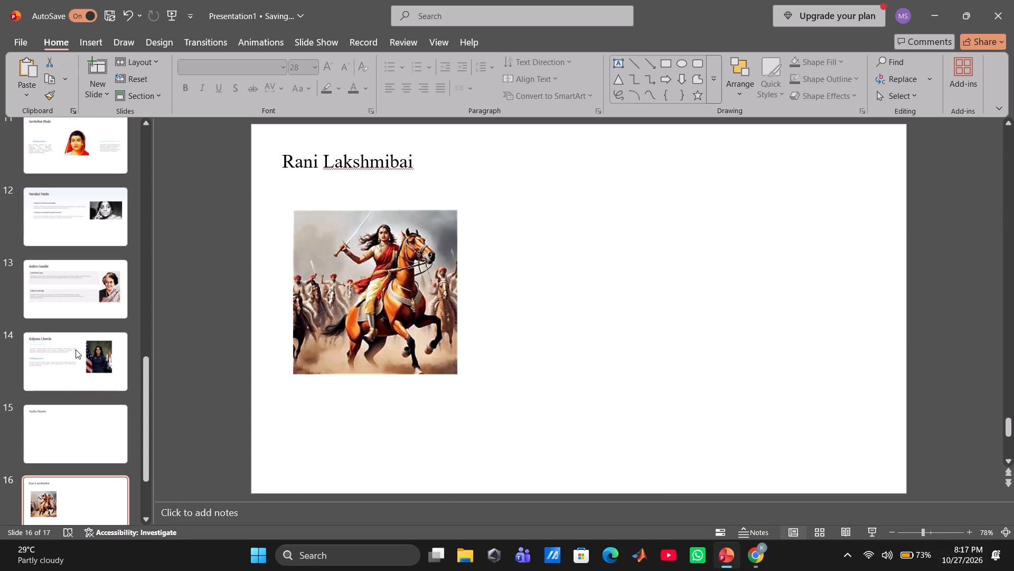
{"action": "left_click", "coordinate": [93, 417]}
{"action": "key", "text": "ctrl+v"}
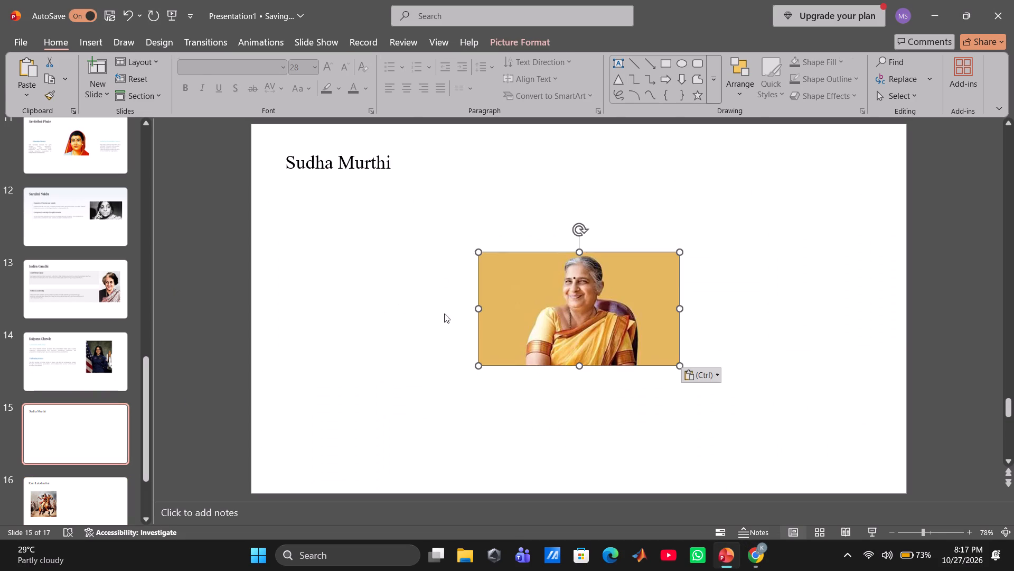
Enlarge the picture on slide 15 to about 3.31" high by 4.97" wide and place it below the "Sudha Murthi" heading.
{"action": "left_click_drag", "start_coordinate": [537, 288], "coordinate": [353, 254]}
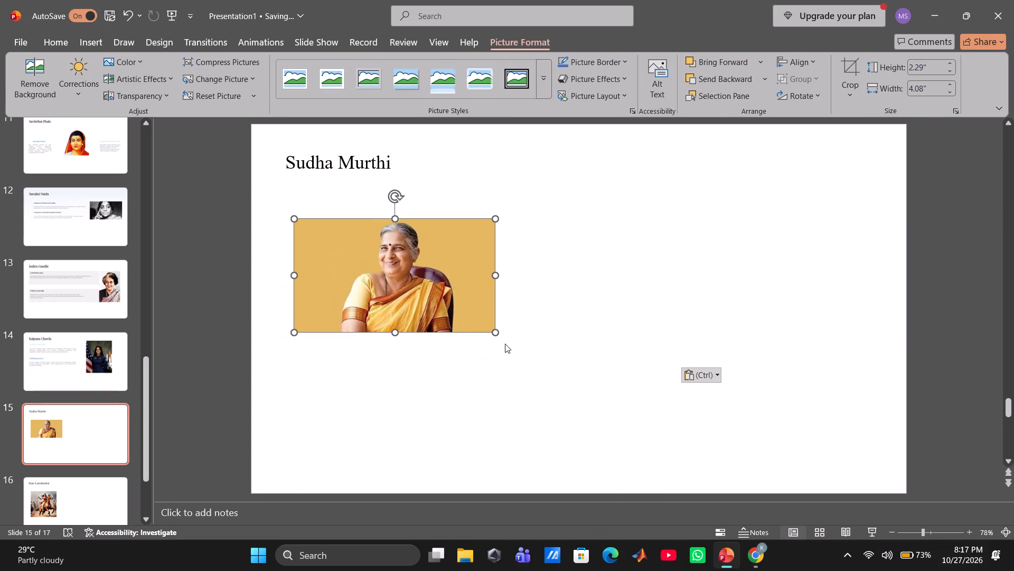
{"action": "left_click_drag", "start_coordinate": [493, 332], "coordinate": [494, 358]}
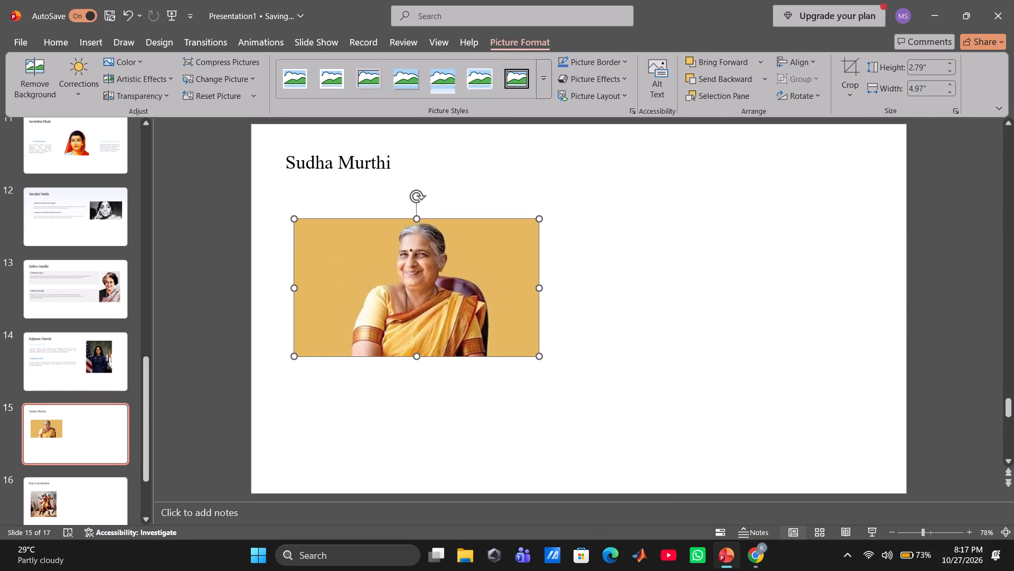
{"action": "double_click", "coordinate": [417, 351]}
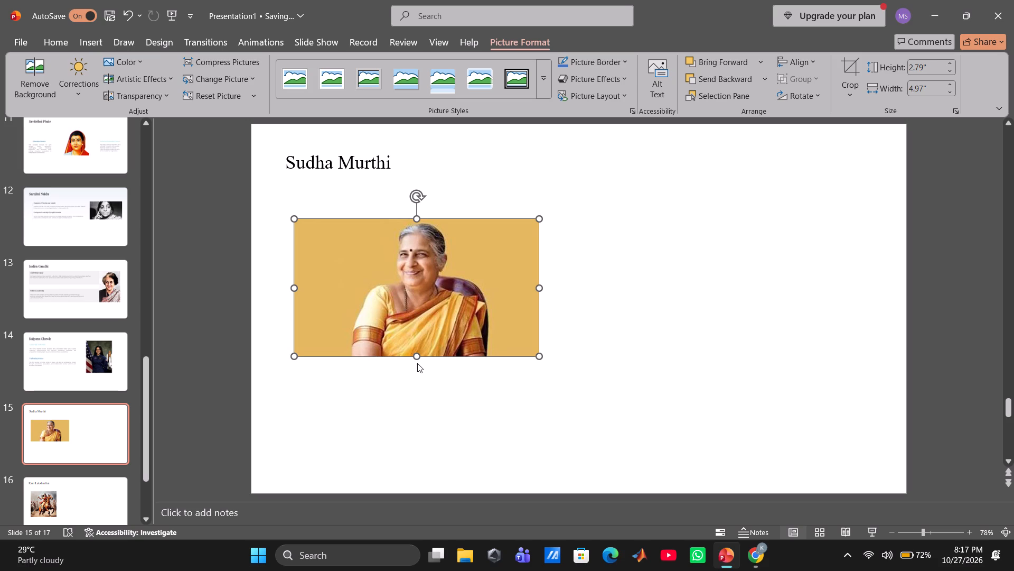
{"action": "left_click_drag", "start_coordinate": [419, 354], "coordinate": [413, 391]}
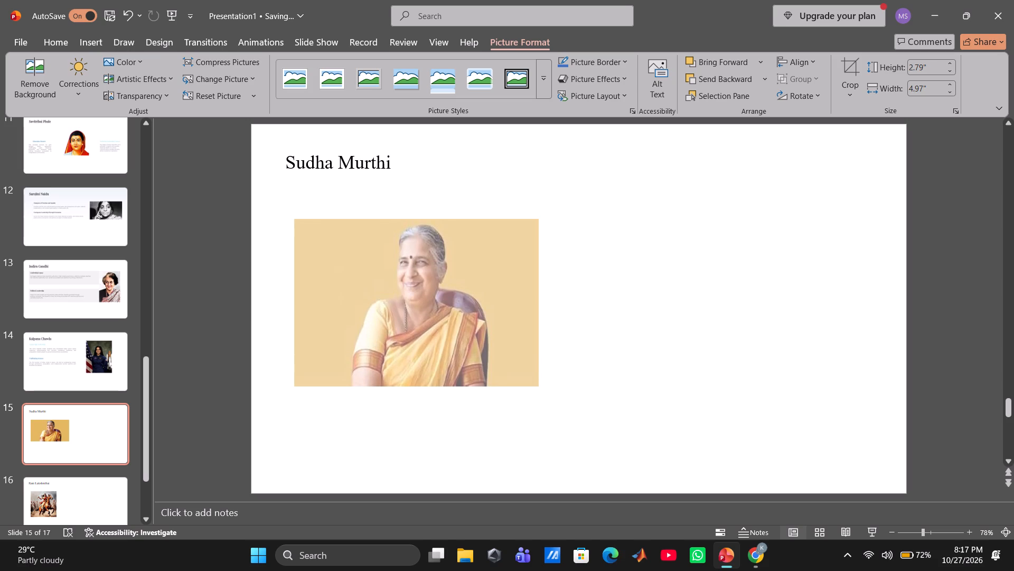
{"action": "left_click_drag", "start_coordinate": [413, 391], "coordinate": [411, 382]}
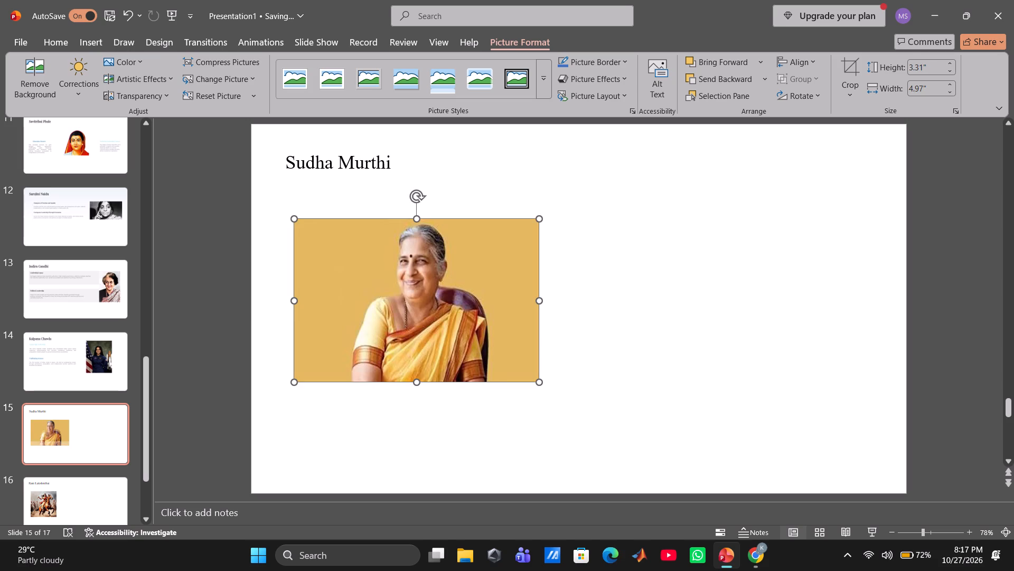
{"action": "left_click_drag", "start_coordinate": [419, 343], "coordinate": [415, 347]}
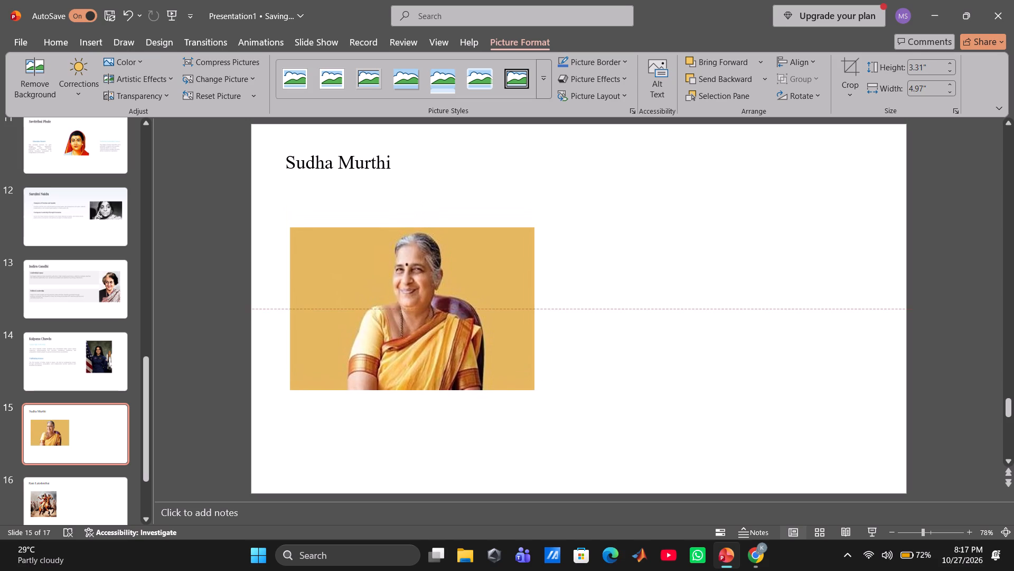
{"action": "left_click_drag", "start_coordinate": [415, 347], "coordinate": [410, 344]}
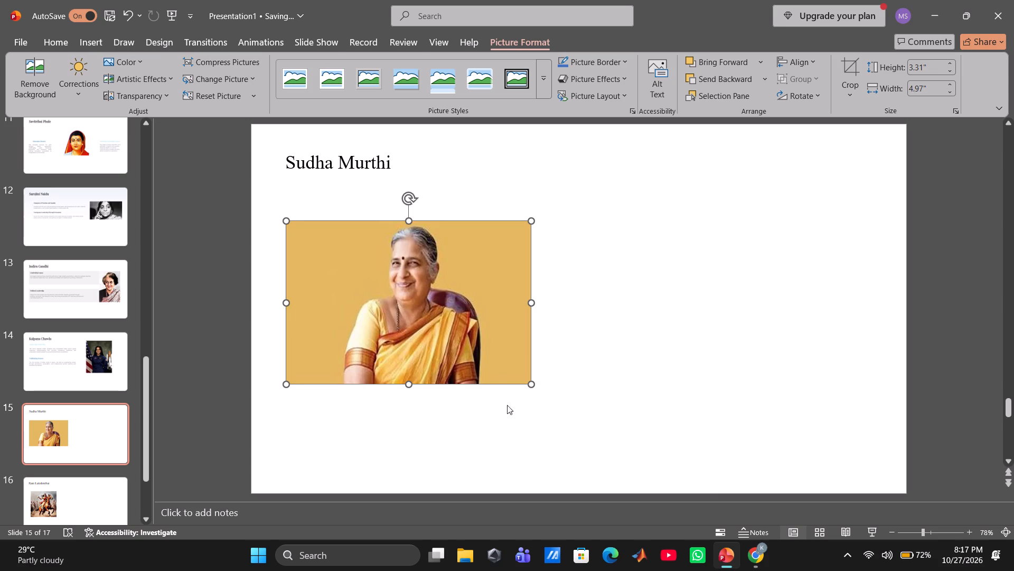
{"action": "left_click", "coordinate": [934, 13]}
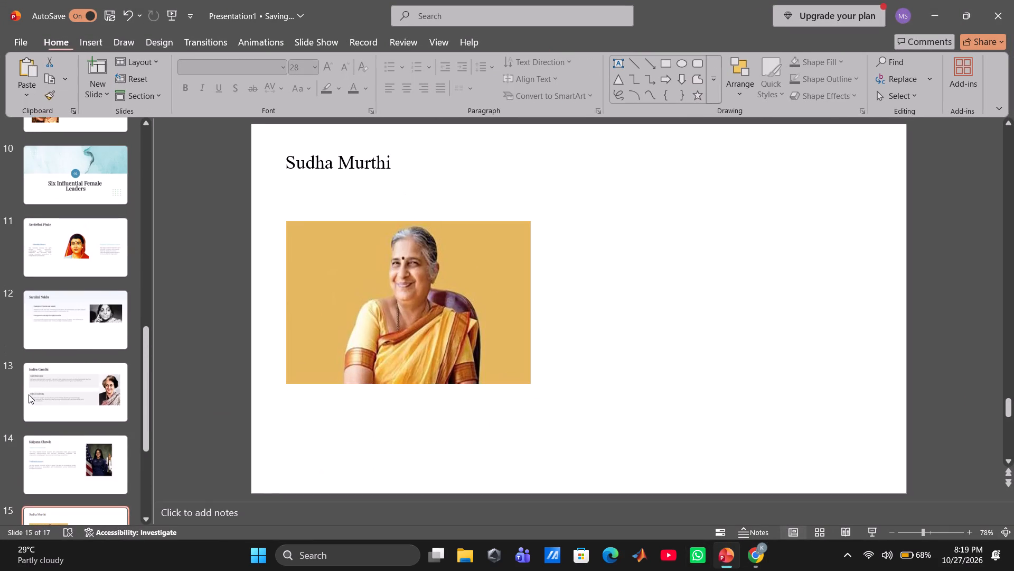
{"action": "scroll", "coordinate": [35, 386], "scroll_direction": "up", "scroll_amount": 5}
{"action": "left_click", "coordinate": [83, 210]}
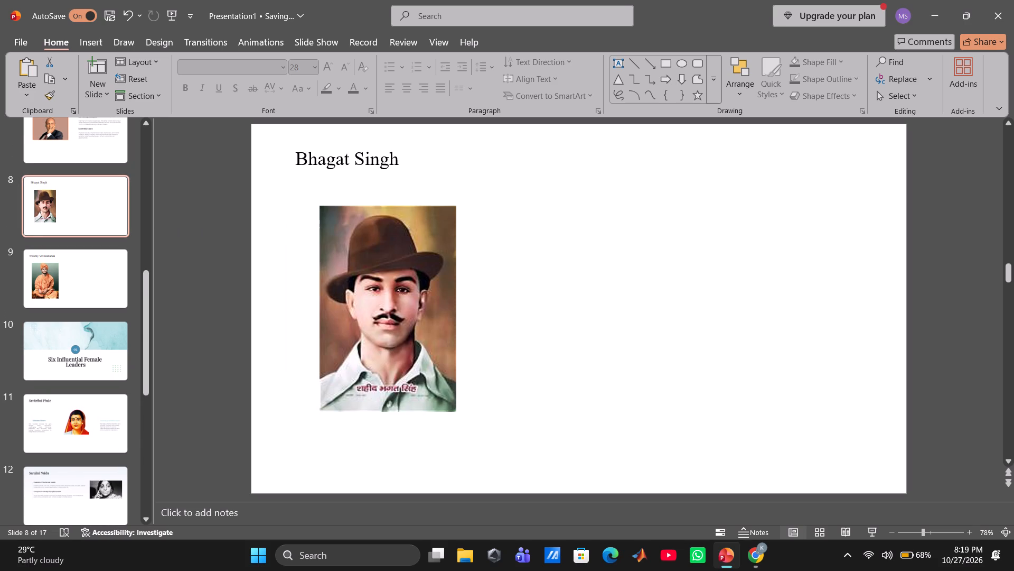
{"action": "key", "text": "ctrl+v"}
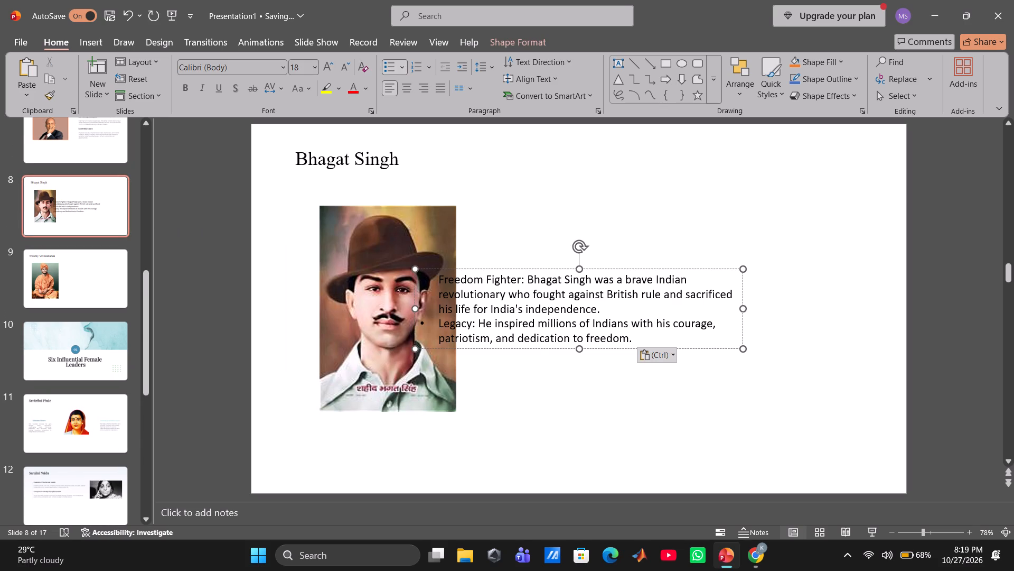
Move the pasted text box beside the Bhagat Singh portrait, near its top edge, and widen it slightly.
{"action": "left_click_drag", "start_coordinate": [706, 269], "coordinate": [729, 208]}
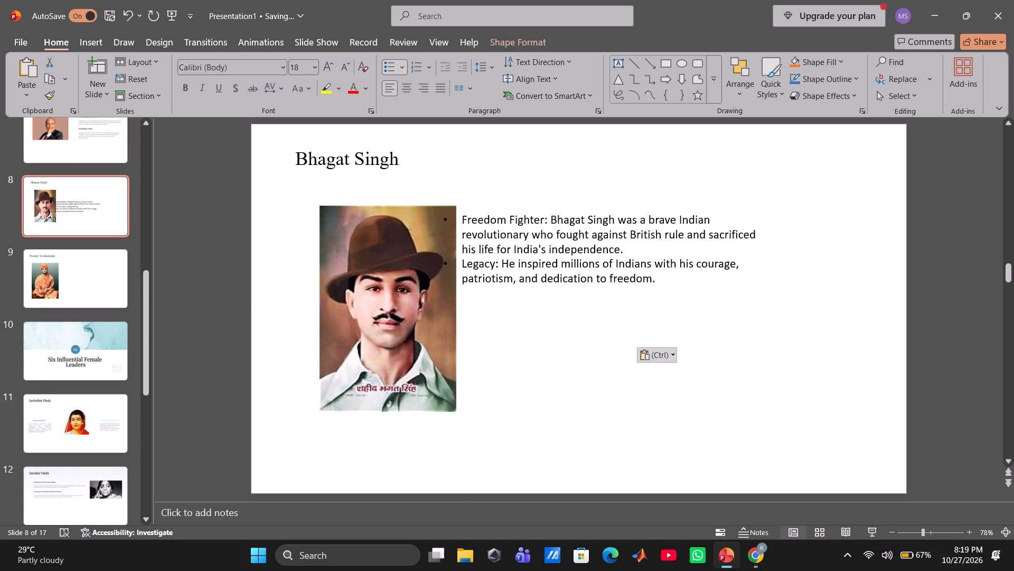
{"action": "left_click_drag", "start_coordinate": [729, 208], "coordinate": [769, 199]}
{"action": "left_click_drag", "start_coordinate": [809, 282], "coordinate": [815, 298]}
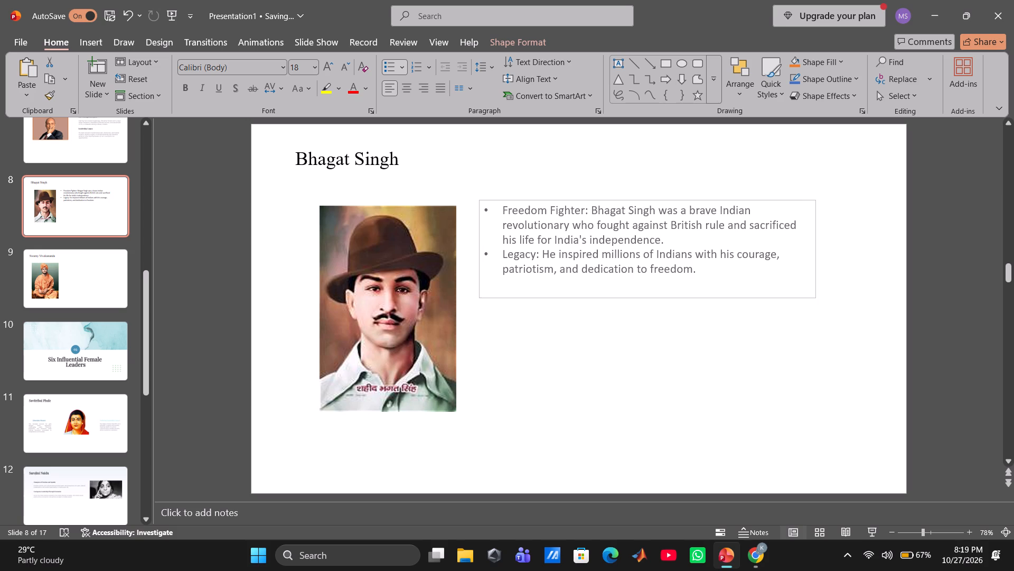
{"action": "left_click_drag", "start_coordinate": [815, 298], "coordinate": [821, 307]}
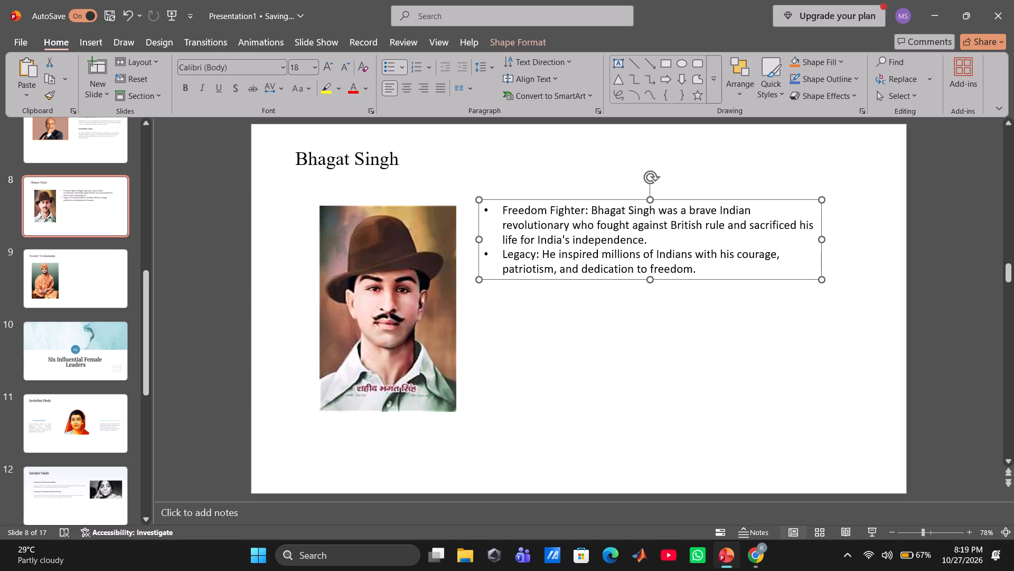
Remove the bullets from the "Freedom Fighter" and "Legacy" paragraphs on slide 8.
{"action": "left_click", "coordinate": [502, 212]}
{"action": "key", "text": "BackSpace"}
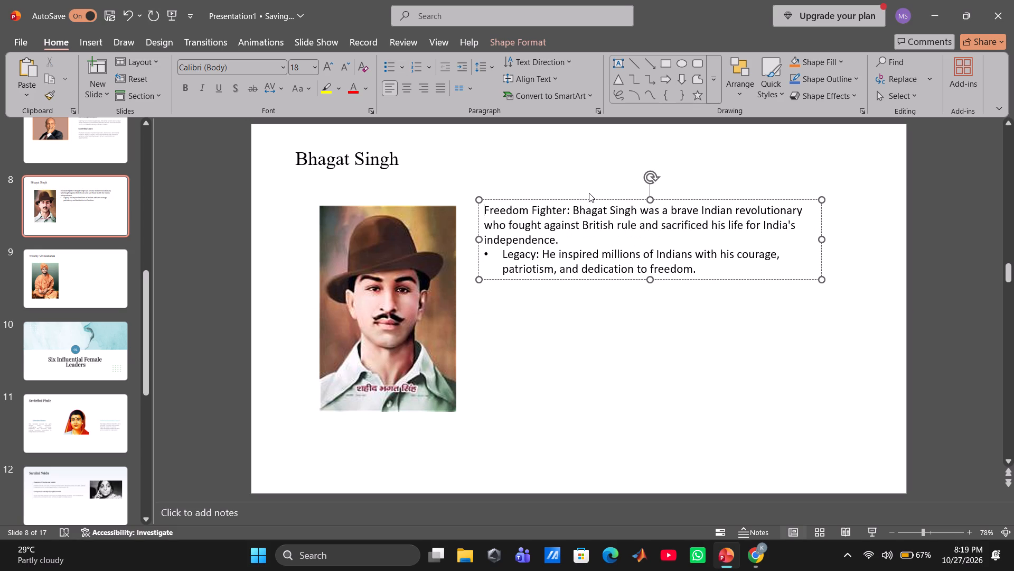
{"action": "left_click", "coordinate": [503, 256]}
{"action": "key", "text": "BackSpace"}
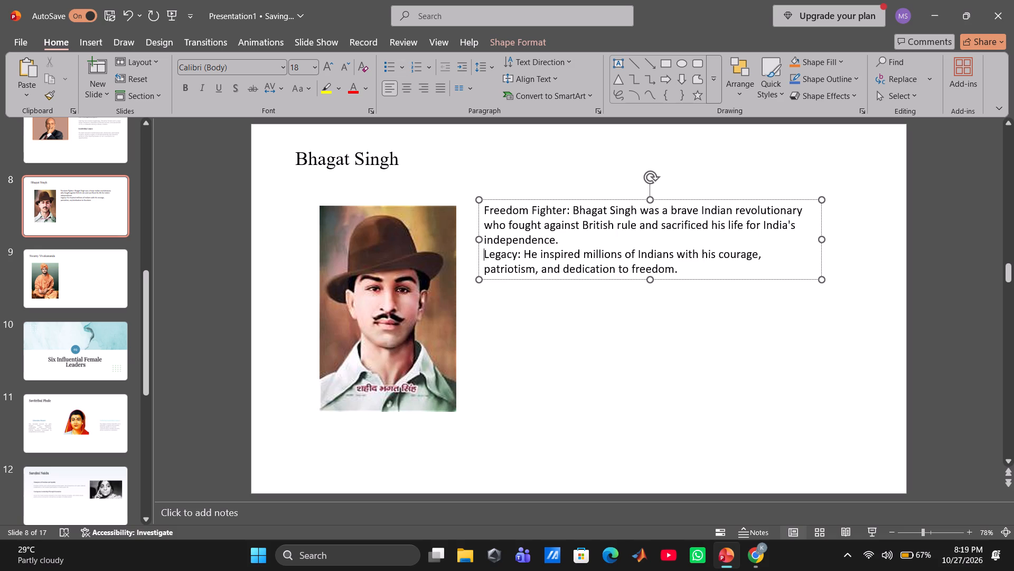
Put "Freedom Fighter" and "Legacy" on their own lines as side headings, deleting the colon and extra space after each.
{"action": "left_click", "coordinate": [574, 211]}
{"action": "key", "text": "Left"}
{"action": "key", "text": "BackSpace"}
{"action": "key", "text": "Return"}
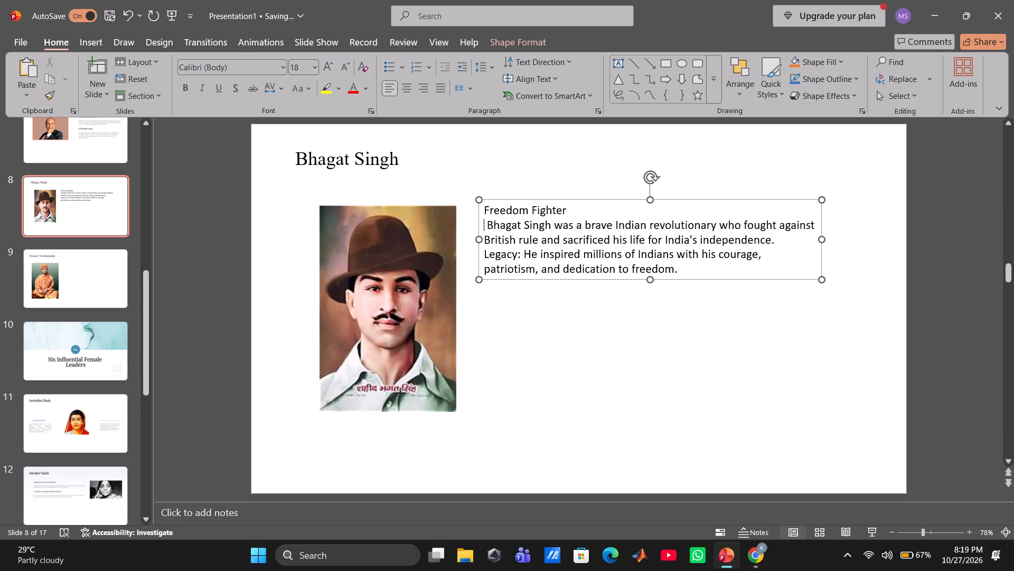
{"action": "key", "text": "BackSpace"}
{"action": "key", "text": "Return"}
{"action": "key", "text": "Right"}
{"action": "key", "text": "BackSpace"}
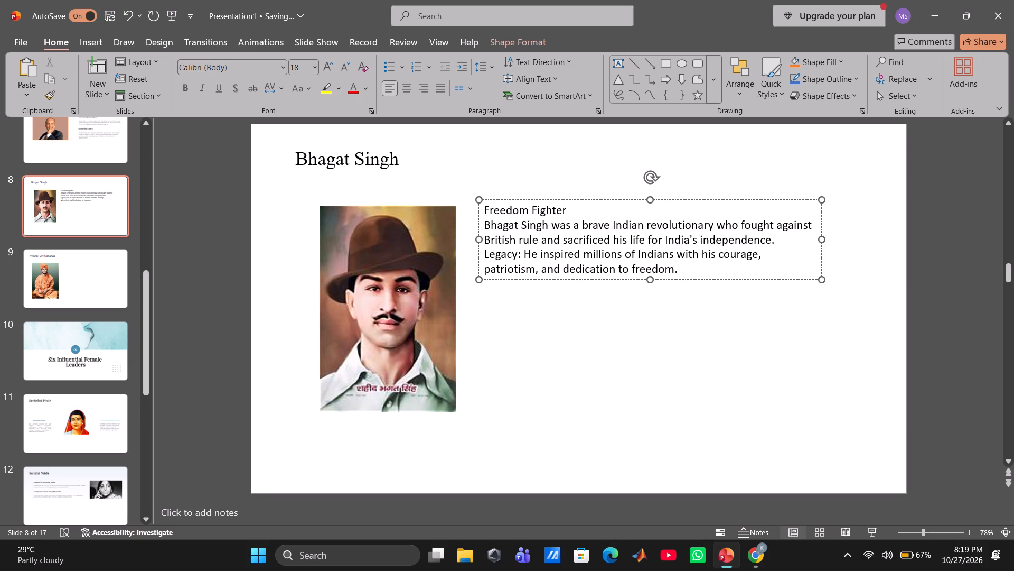
{"action": "left_click", "coordinate": [522, 253]}
{"action": "key", "text": "BackSpace"}
{"action": "key", "text": "Right"}
{"action": "key", "text": "BackSpace"}
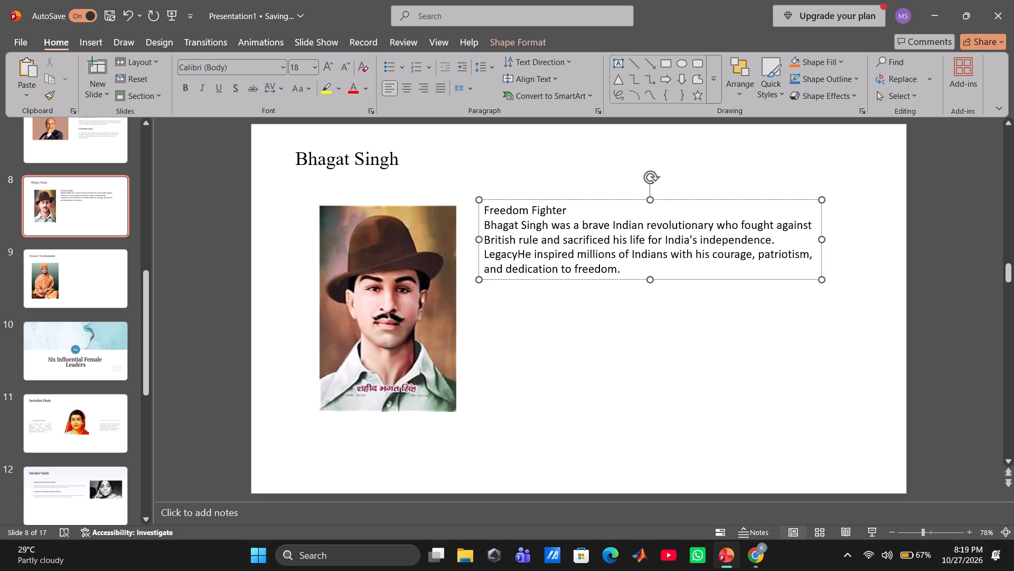
{"action": "key", "text": "Return"}
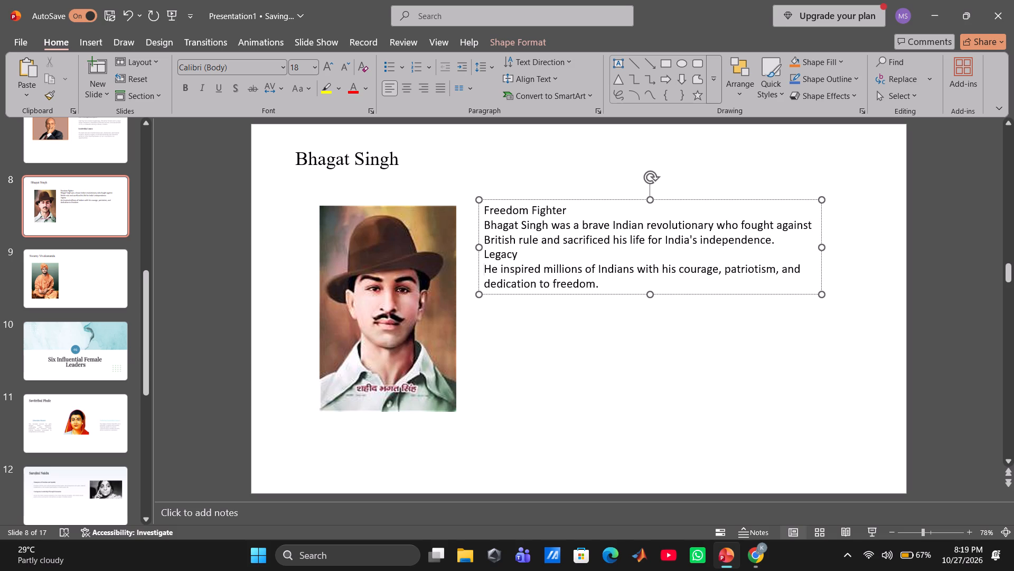
Add a blank line below each side heading and another between the first point and "Legacy".
{"action": "left_click", "coordinate": [571, 214]}
{"action": "key", "text": "Return"}
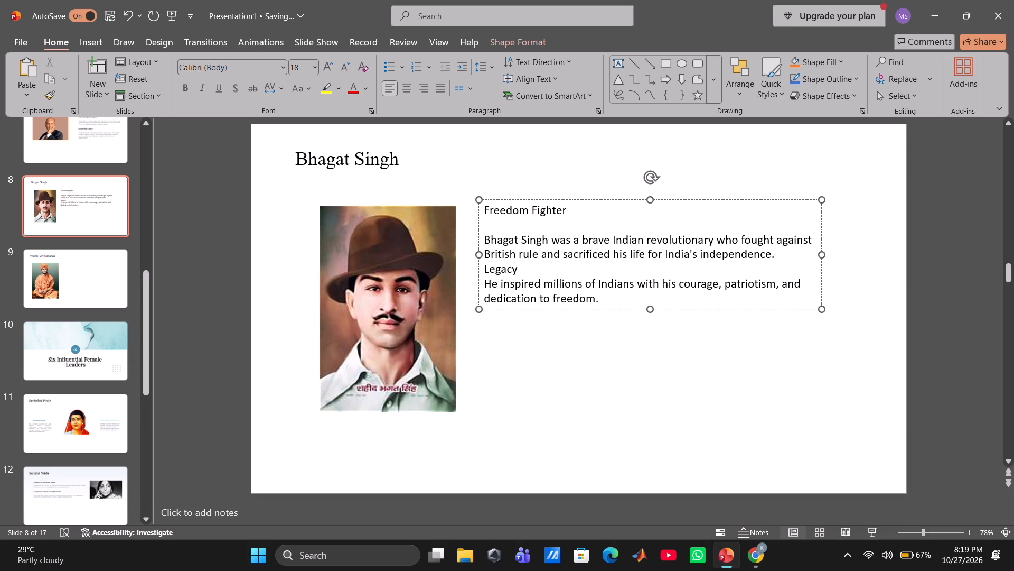
{"action": "left_click", "coordinate": [565, 272]}
{"action": "key", "text": "Return"}
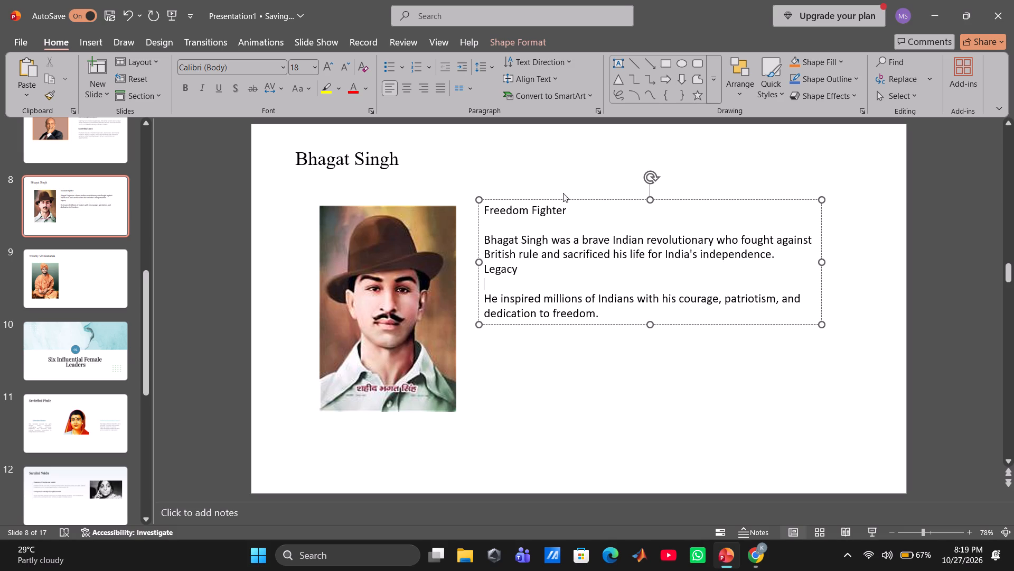
{"action": "left_click", "coordinate": [786, 255]}
{"action": "key", "text": "Return"}
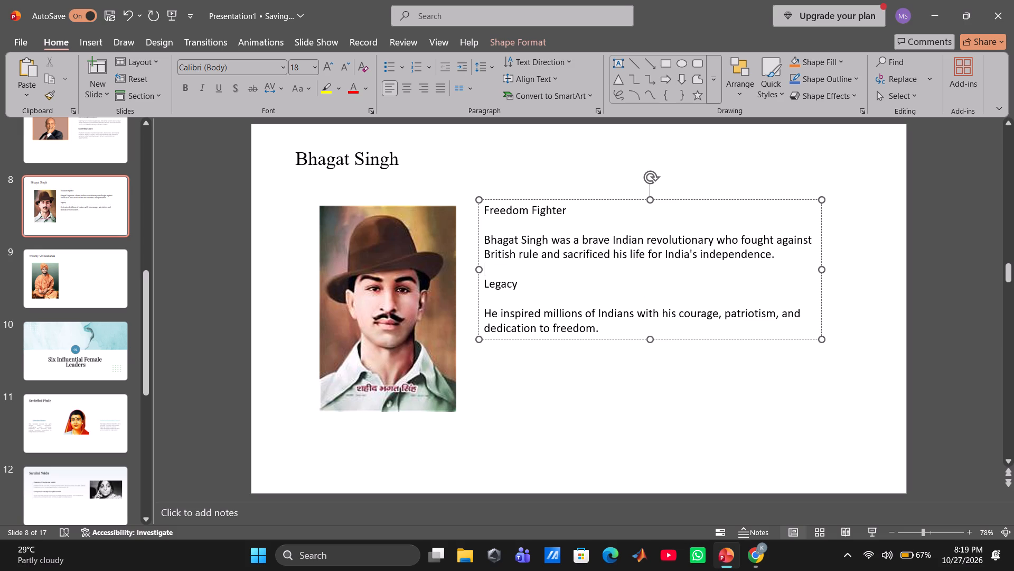
Make the "Legacy" and "Freedom Fighter" side headings bold.
{"action": "left_click_drag", "start_coordinate": [525, 285], "coordinate": [484, 290]}
{"action": "left_click", "coordinate": [500, 266]}
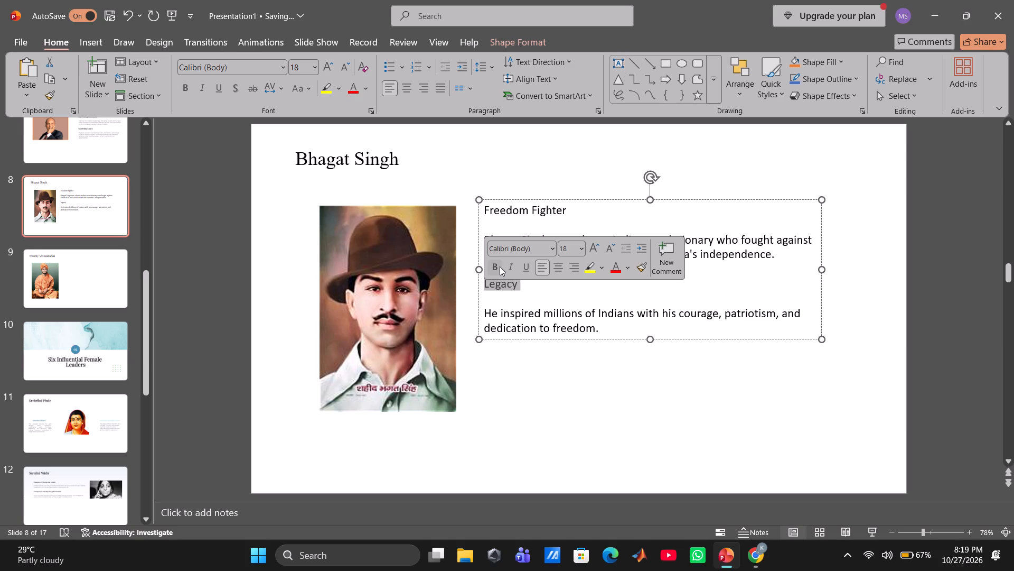
{"action": "left_click", "coordinate": [595, 205]}
{"action": "left_click_drag", "start_coordinate": [584, 207], "coordinate": [537, 215]}
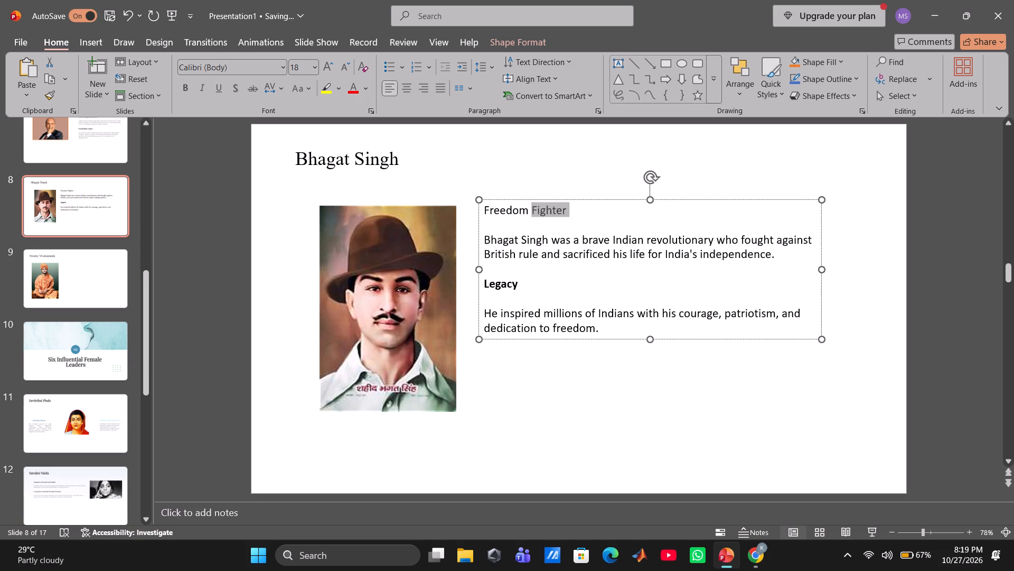
{"action": "left_click_drag", "start_coordinate": [537, 215], "coordinate": [505, 220]}
{"action": "left_click", "coordinate": [513, 202]}
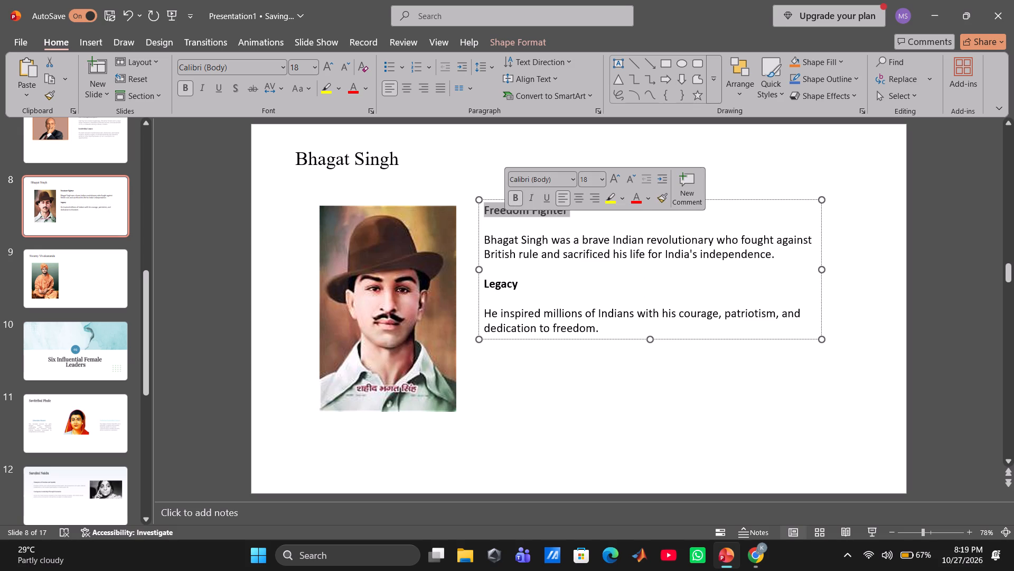
{"action": "left_click", "coordinate": [546, 196]}
{"action": "left_click", "coordinate": [544, 198]}
Change the font of all the text in the Bhagat Singh points box to Times New Roman.
{"action": "left_click", "coordinate": [542, 225]}
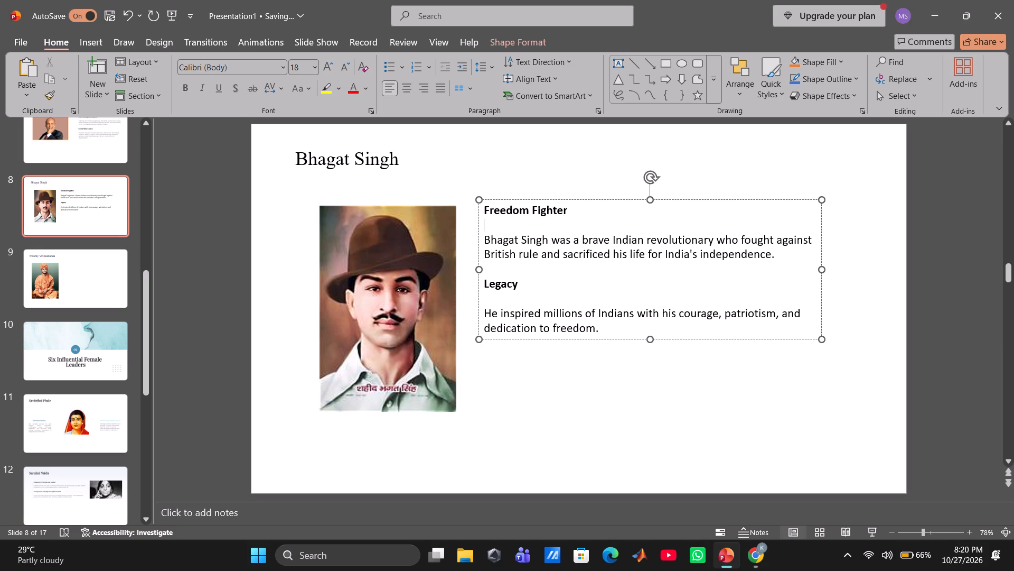
{"action": "key", "text": "ctrl+a"}
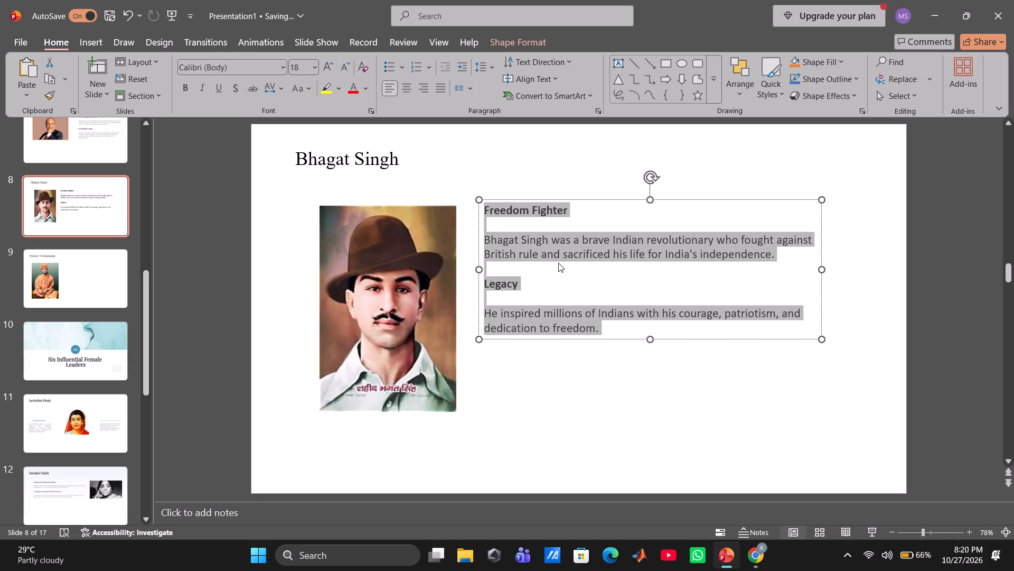
{"action": "left_click", "coordinate": [259, 69]}
{"action": "type", "text": "ti"}
{"action": "key", "text": "Return"}
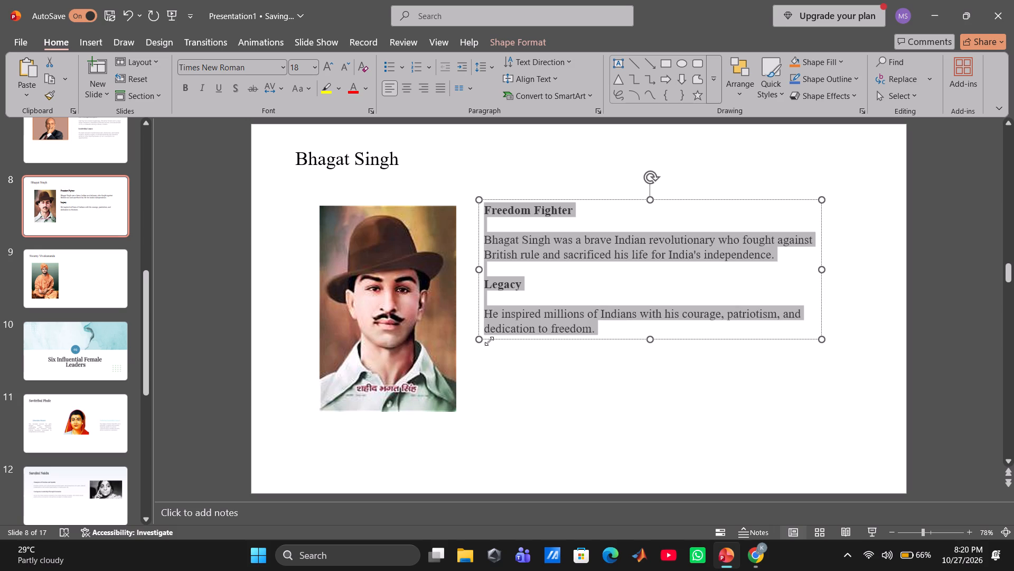
{"action": "left_click", "coordinate": [561, 383]}
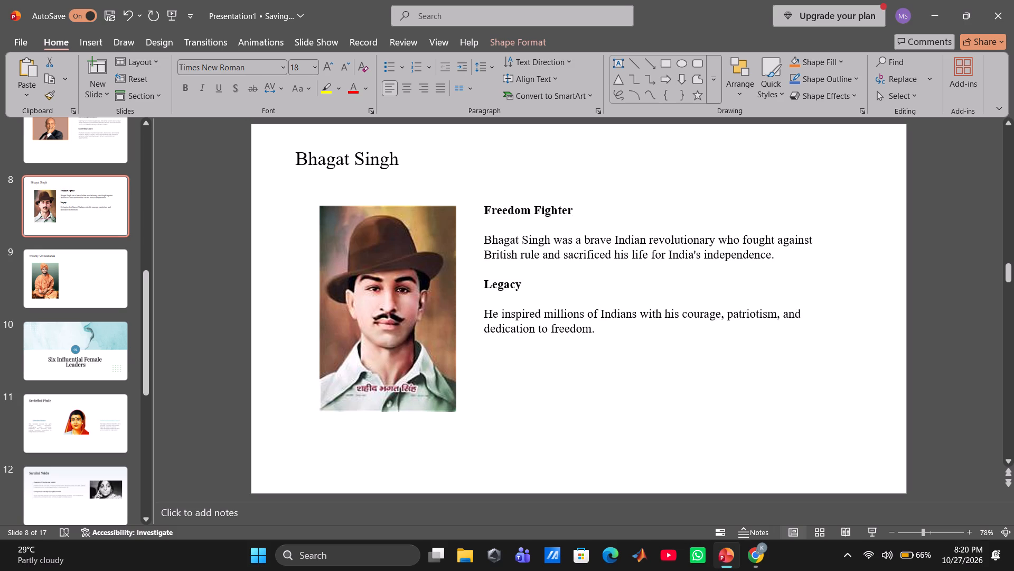
Underline the "Freedom Fighter" and "Legacy" side headings on the Bhagat Singh slide.
{"action": "left_click_drag", "start_coordinate": [587, 212], "coordinate": [483, 226]}
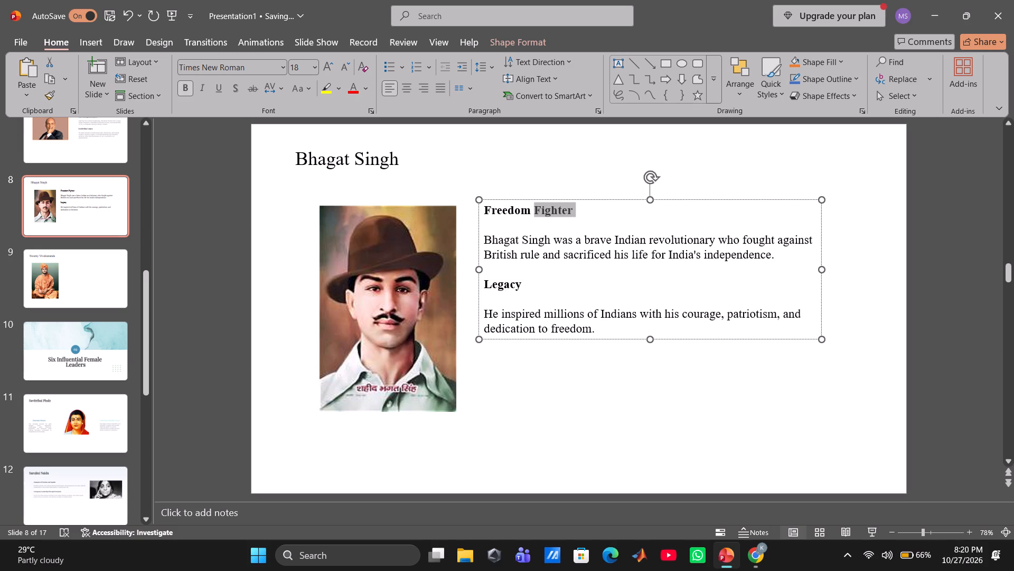
{"action": "left_click_drag", "start_coordinate": [483, 226], "coordinate": [489, 216]}
{"action": "left_click", "coordinate": [528, 197]}
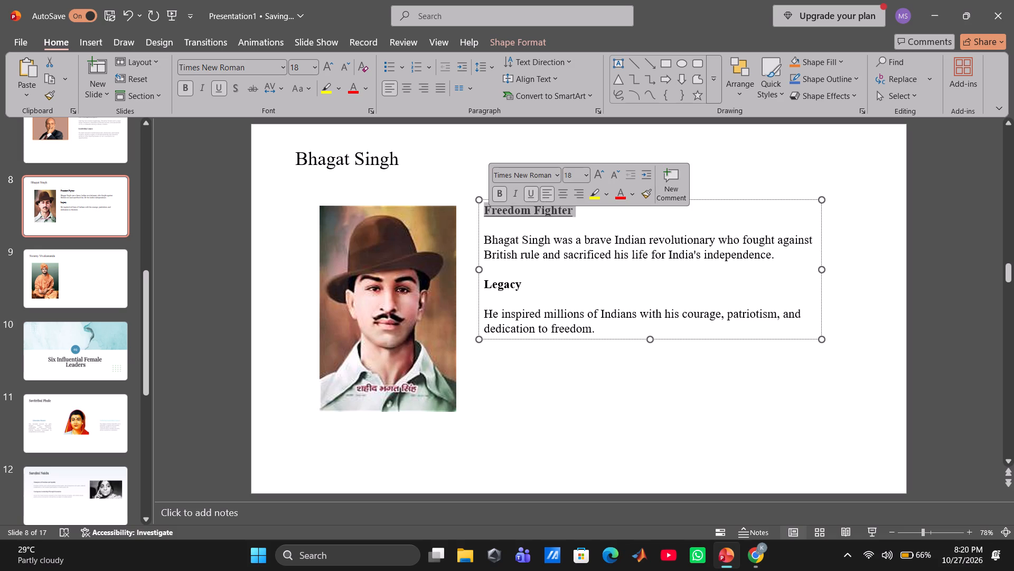
{"action": "left_click_drag", "start_coordinate": [528, 280], "coordinate": [491, 285]}
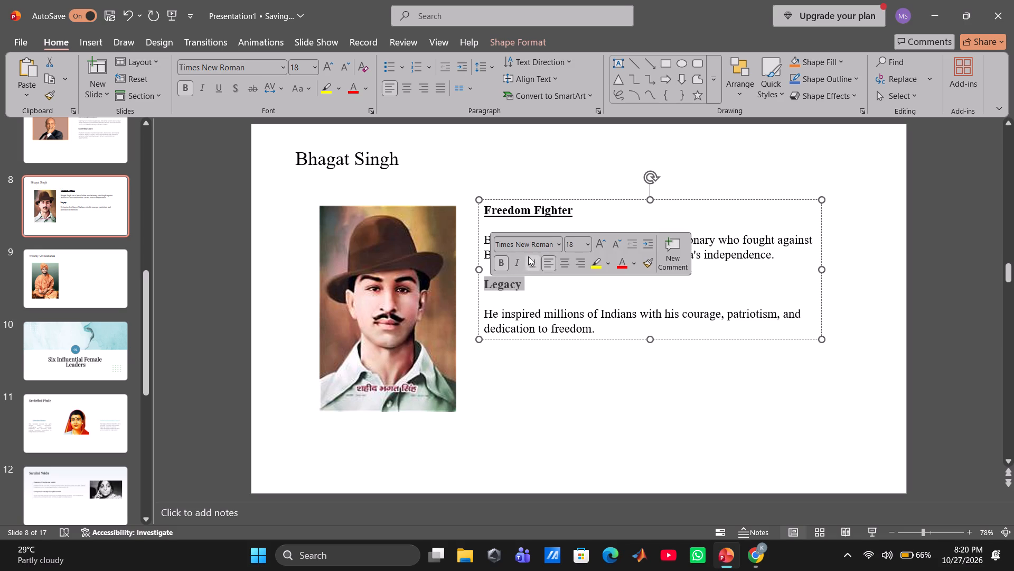
{"action": "left_click", "coordinate": [529, 257]}
{"action": "left_click", "coordinate": [520, 372]}
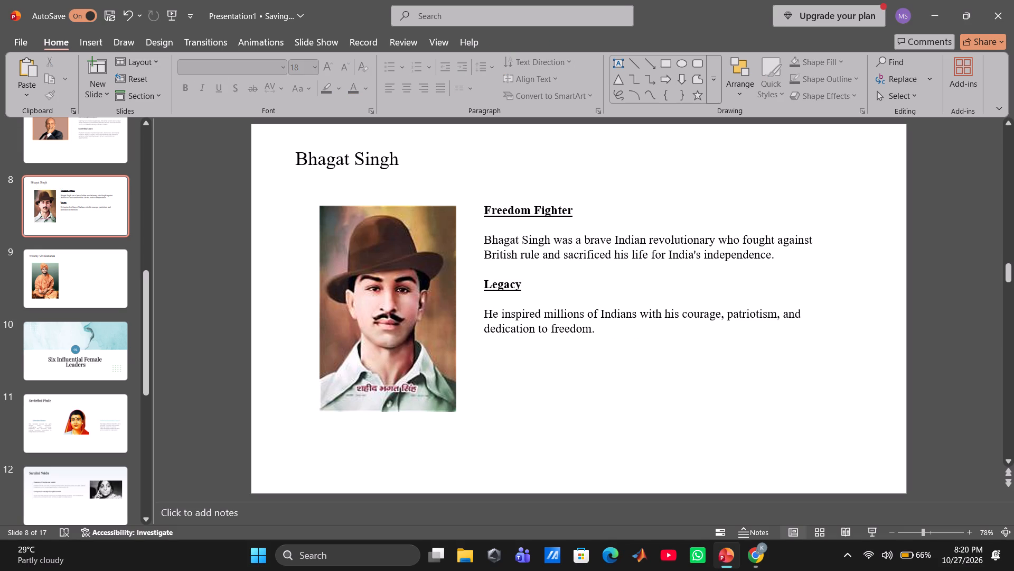
Move the Bhagat Singh points box slightly lower and farther from the portrait, roughly centring it vertically beside the picture.
{"action": "left_click", "coordinate": [611, 208]}
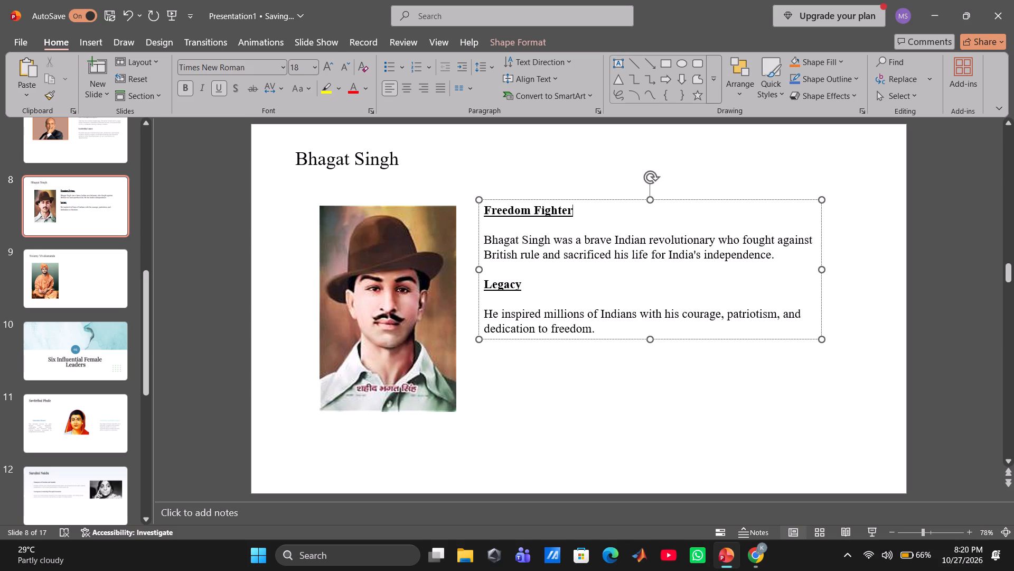
{"action": "left_click_drag", "start_coordinate": [633, 199], "coordinate": [645, 227]}
Underline the "Bhagat Singh" name heading on slide 8.
{"action": "left_click", "coordinate": [384, 160]}
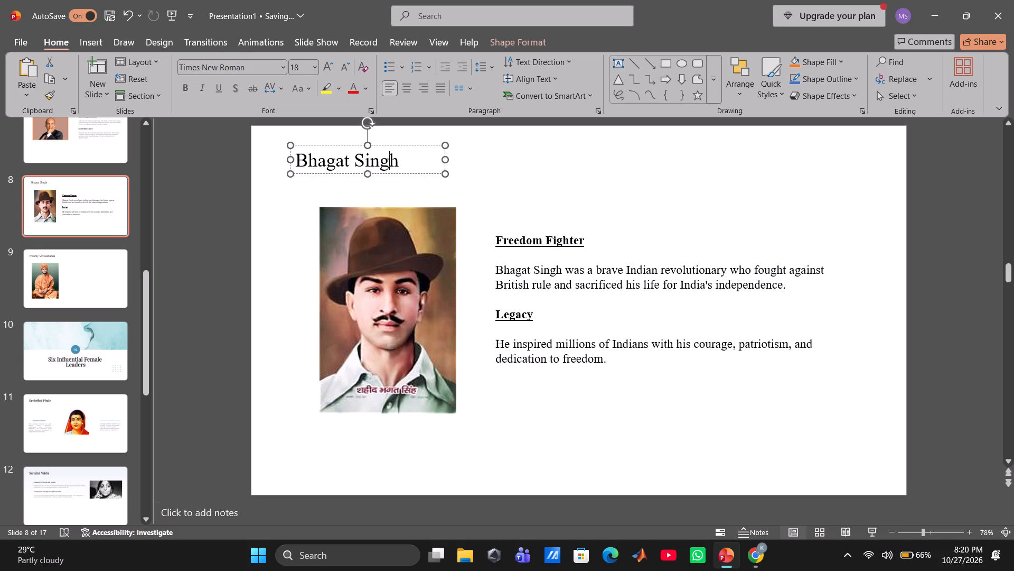
{"action": "key", "text": "ctrl+a"}
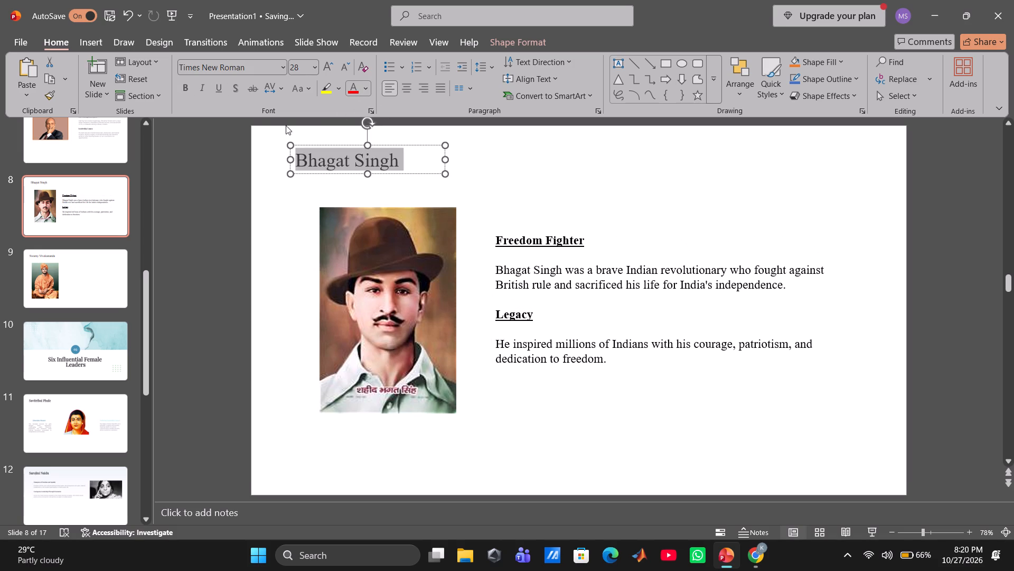
{"action": "left_click", "coordinate": [222, 86]}
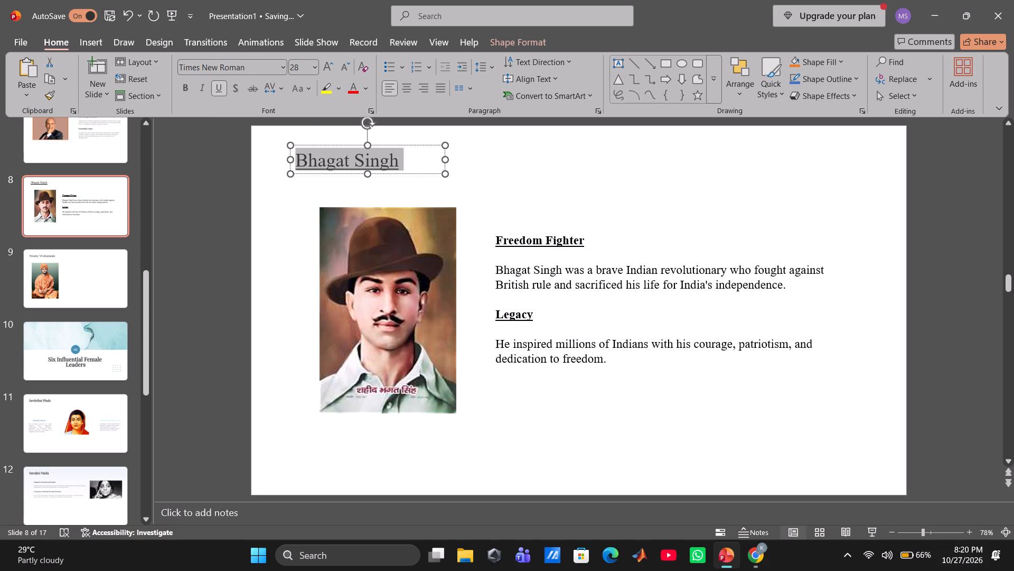
Add a space and a colon after the name in slide 8's heading, making it "Bhagat Singh :".
{"action": "left_click", "coordinate": [416, 160]}
{"action": "left_click", "coordinate": [374, 163]}
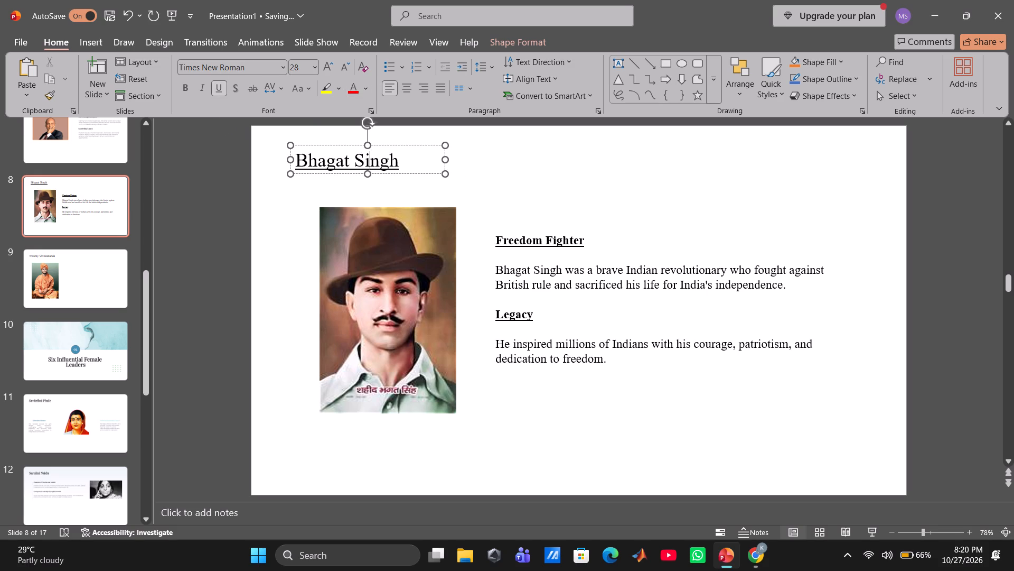
{"action": "key", "text": "Right"}
{"action": "key", "text": "Right"}
{"action": "key", "text": "Right"}
{"action": "key", "text": "space"}
{"action": "key", "text": "shift+colon"}
{"action": "key", "text": "BackSpace"}
{"action": "key", "text": "BackSpace"}
{"action": "key", "text": "space"}
{"action": "key", "text": "shift+colon"}
{"action": "left_click", "coordinate": [544, 201]}
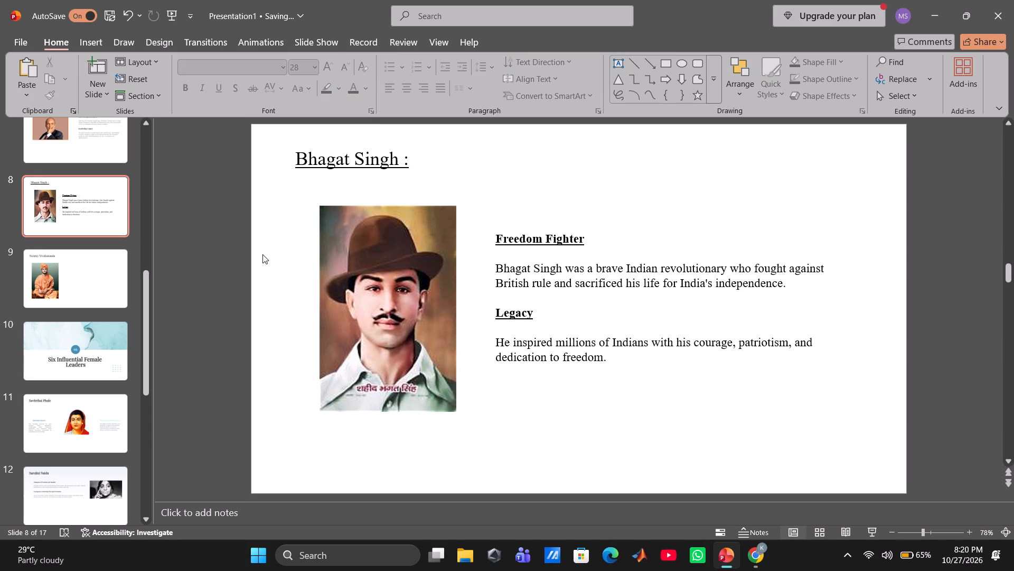
{"action": "left_click", "coordinate": [71, 292]}
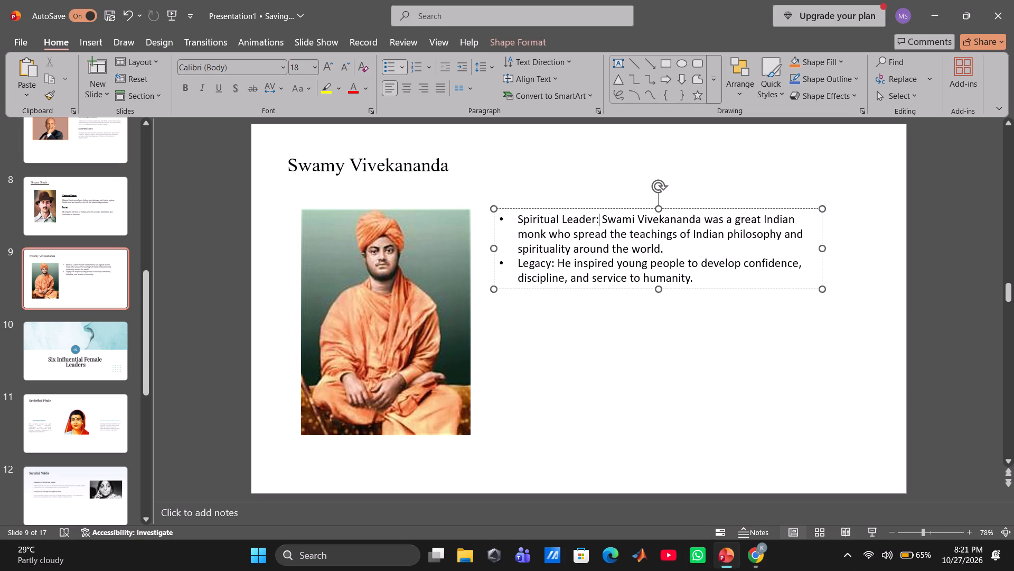
{"action": "key", "text": "BackSpace"}
{"action": "key", "text": "Return"}
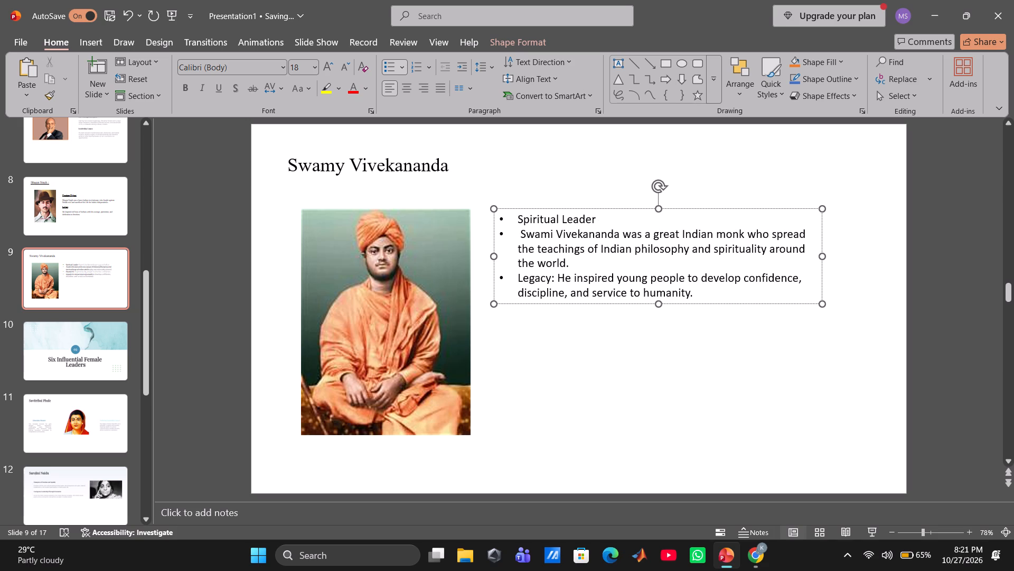
{"action": "key", "text": "Right"}
{"action": "key", "text": "BackSpace"}
{"action": "key", "text": "BackSpace"}
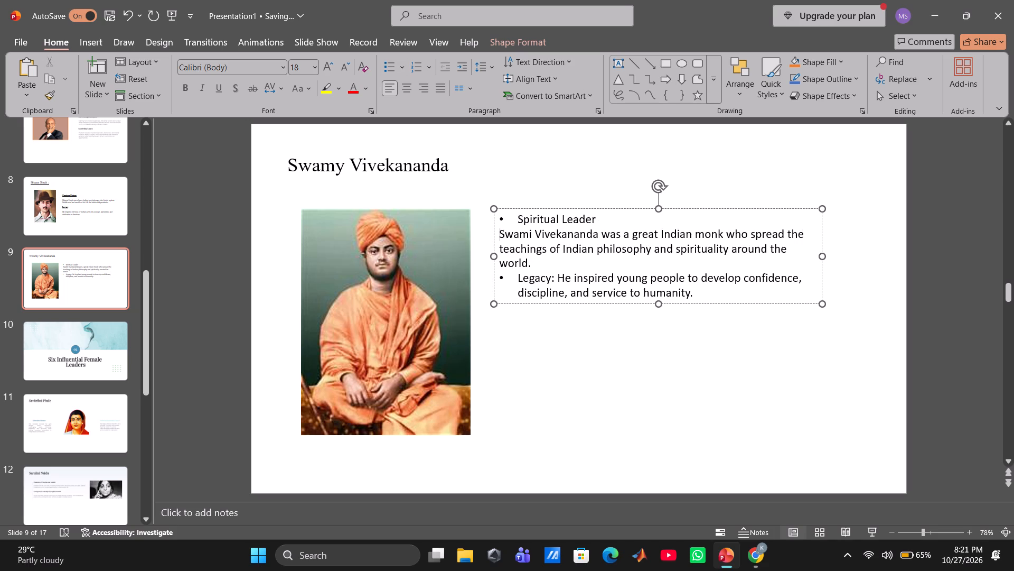
{"action": "key", "text": "Up"}
{"action": "key", "text": "BackSpace"}
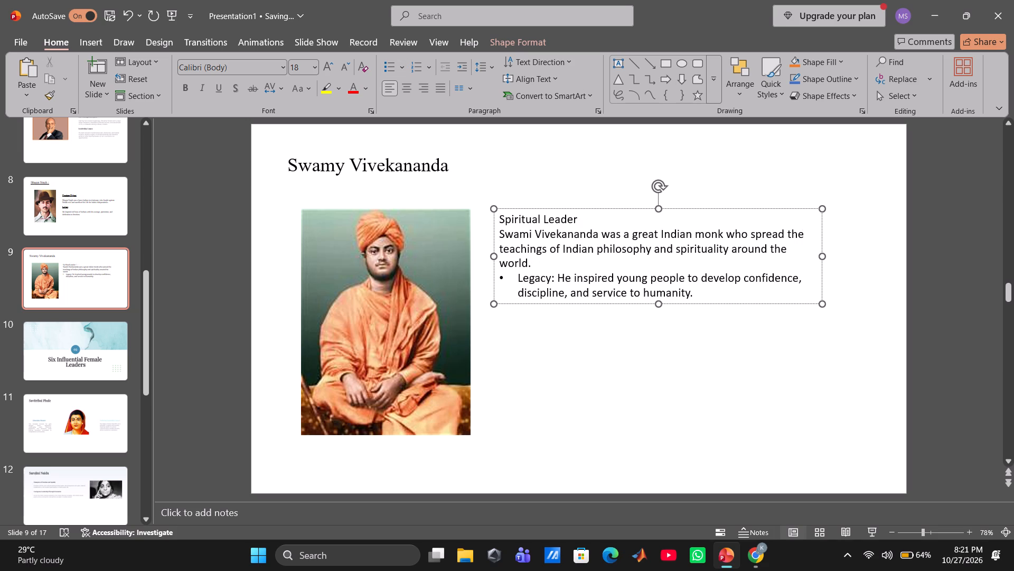
Remove the bullet before "Legacy" and put the word on its own line, deleting the colon and extra space after it.
{"action": "key", "text": "Down"}
{"action": "key", "text": "Down"}
{"action": "key", "text": "Down"}
{"action": "key", "text": "Down"}
{"action": "key", "text": "BackSpace"}
{"action": "key", "text": "Right"}
{"action": "key", "text": "Right"}
{"action": "key", "text": "Right"}
{"action": "key", "text": "Right"}
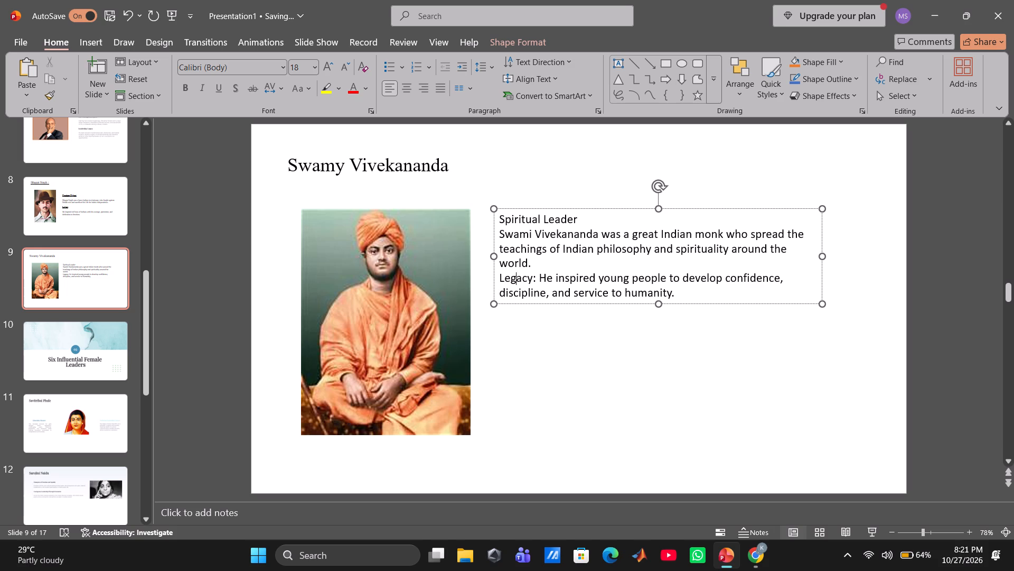
{"action": "key", "text": "Right"}
{"action": "key", "text": "Right"}
{"action": "key", "text": "Right"}
{"action": "key", "text": "BackSpace"}
{"action": "key", "text": "Right"}
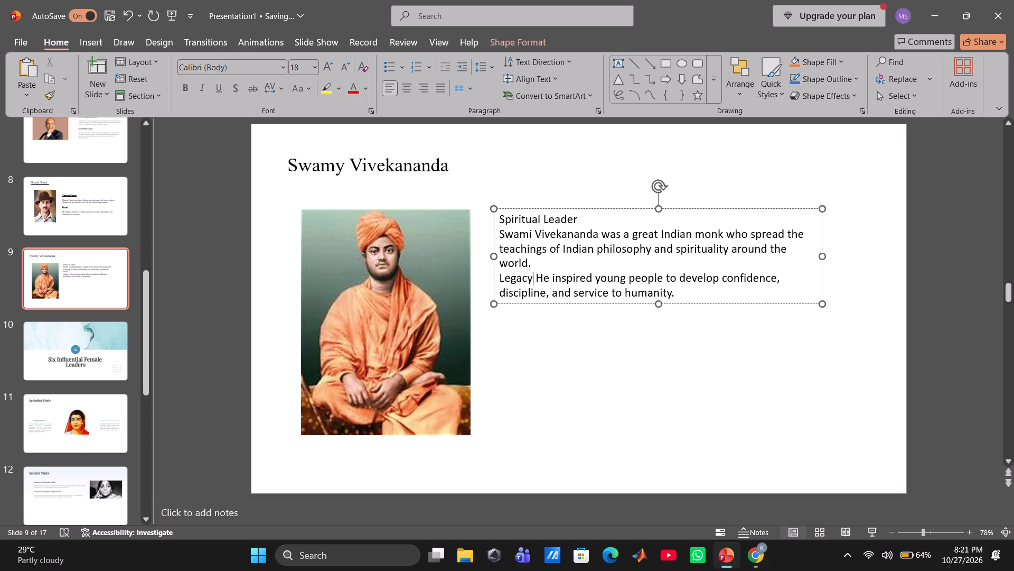
{"action": "key", "text": "BackSpace"}
{"action": "key", "text": "Return"}
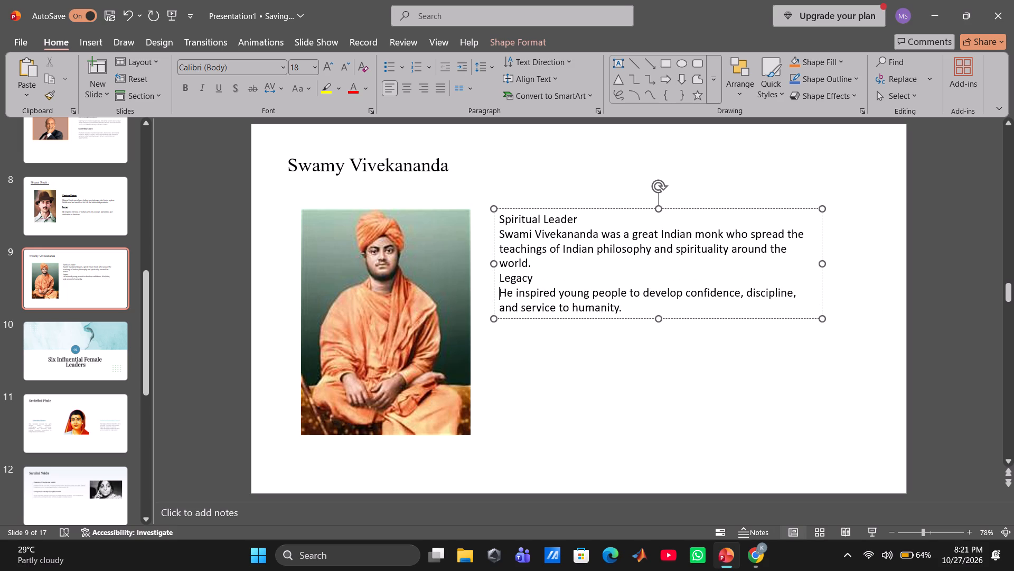
Insert a blank line between the "Legacy" subheading and its sentence on slide 9.
{"action": "key", "text": "Up"}
{"action": "key", "text": "Right"}
{"action": "key", "text": "Right"}
{"action": "key", "text": "Right"}
{"action": "key", "text": "Right"}
{"action": "key", "text": "Right"}
{"action": "key", "text": "Right"}
{"action": "key", "text": "Return"}
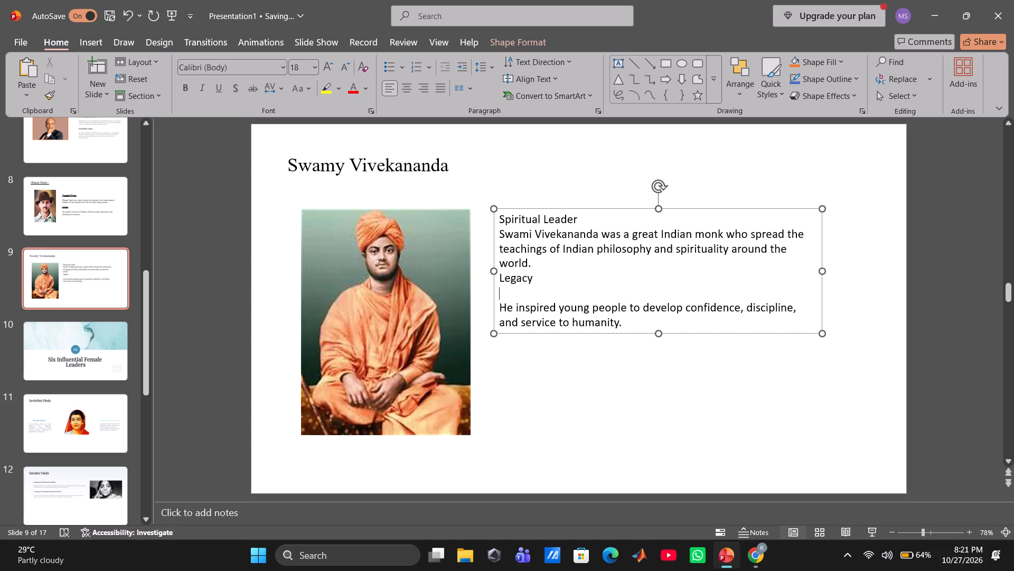
{"action": "key", "text": "BackSpace"}
{"action": "key", "text": "BackSpace"}
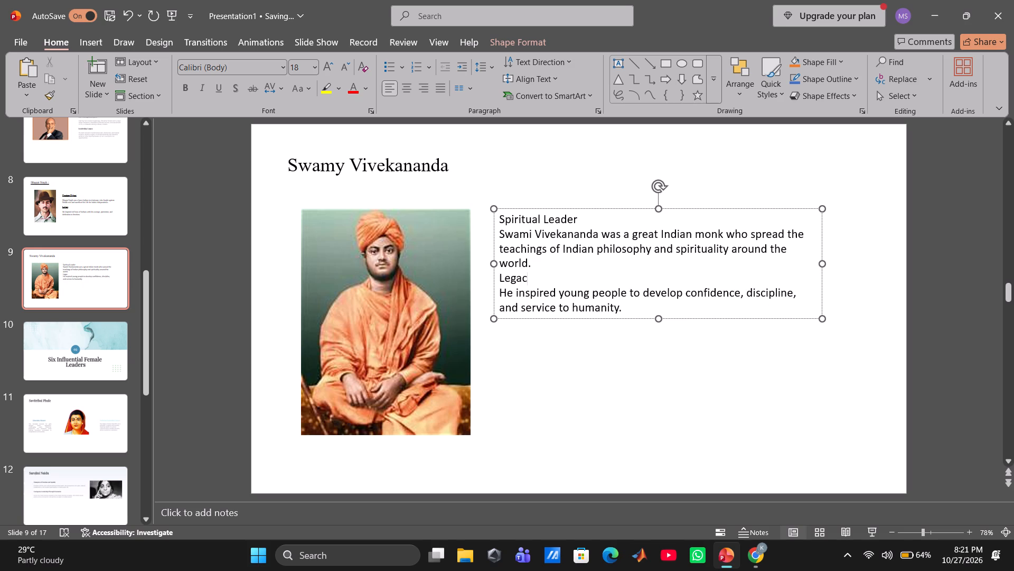
{"action": "key", "text": "ctrl+z"}
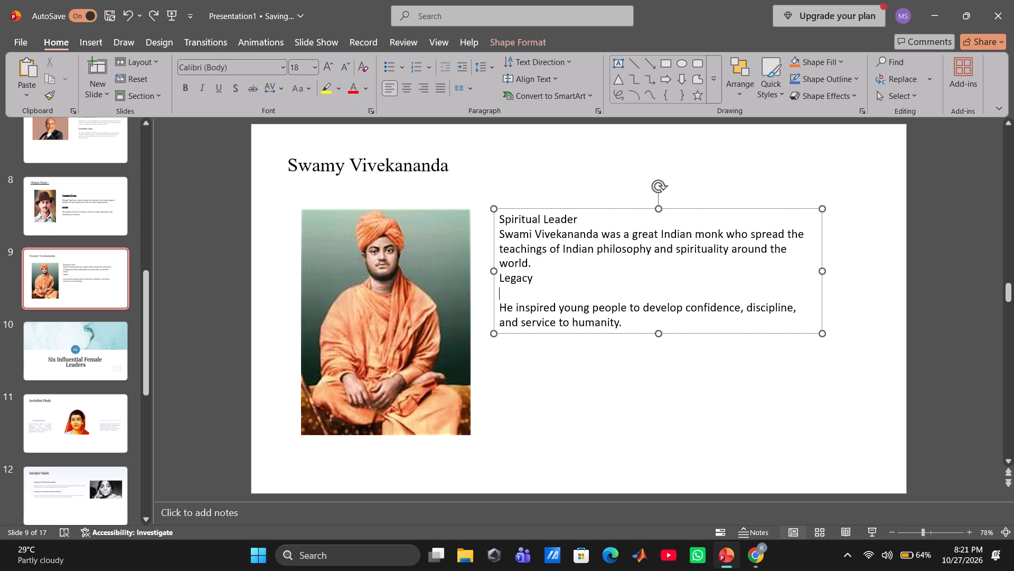
Insert a blank line above the "Legacy" subheading, after the sentence ending in "world.".
{"action": "key", "text": "Up"}
{"action": "key", "text": "Up"}
{"action": "key", "text": "Right"}
{"action": "key", "text": "Right"}
{"action": "key", "text": "Right"}
{"action": "key", "text": "Right"}
{"action": "key", "text": "Right"}
{"action": "key", "text": "Right"}
{"action": "key", "text": "Return"}
Insert a blank line between the "Spiritual Leader" subheading and its sentence.
{"action": "key", "text": "Up"}
{"action": "key", "text": "Up"}
{"action": "key", "text": "Up"}
{"action": "key", "text": "Up"}
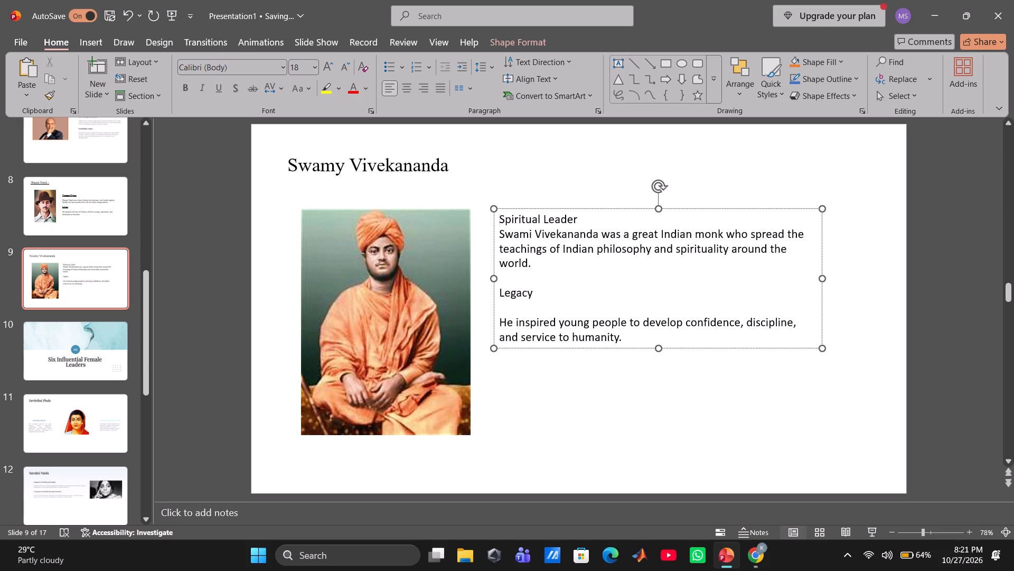
{"action": "key", "text": "Right"}
{"action": "key", "text": "Right"}
{"action": "key", "text": "Right"}
{"action": "key", "text": "Right"}
{"action": "key", "text": "Right"}
{"action": "key", "text": "Right"}
{"action": "key", "text": "Right"}
{"action": "key", "text": "Right"}
{"action": "key", "text": "Right"}
{"action": "key", "text": "Right"}
{"action": "key", "text": "Right"}
{"action": "key", "text": "Right"}
{"action": "key", "text": "Right"}
{"action": "key", "text": "Right"}
{"action": "key", "text": "Right"}
{"action": "key", "text": "Right"}
{"action": "key", "text": "Return"}
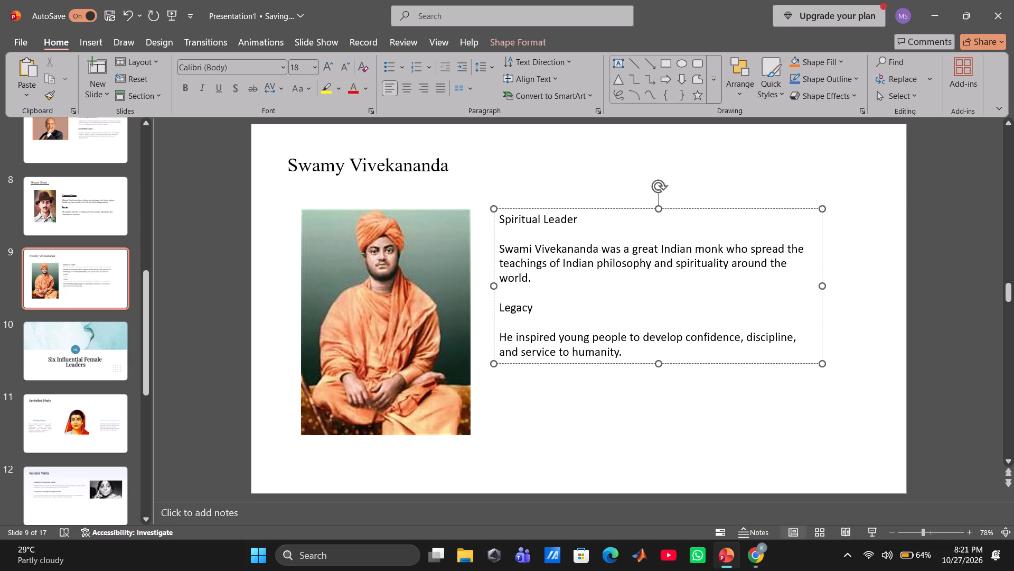
Make the "Spiritual Leader" and "Legacy" subheadings on slide 9 bold and underlined.
{"action": "left_click_drag", "start_coordinate": [587, 225], "coordinate": [522, 232]}
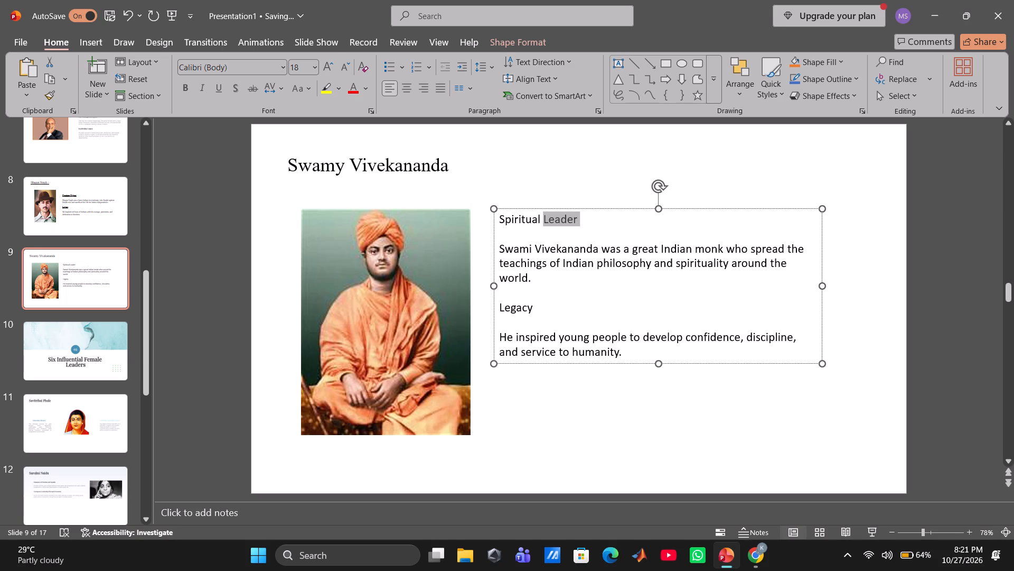
{"action": "left_click_drag", "start_coordinate": [522, 232], "coordinate": [496, 222]}
{"action": "left_click", "coordinate": [511, 196]}
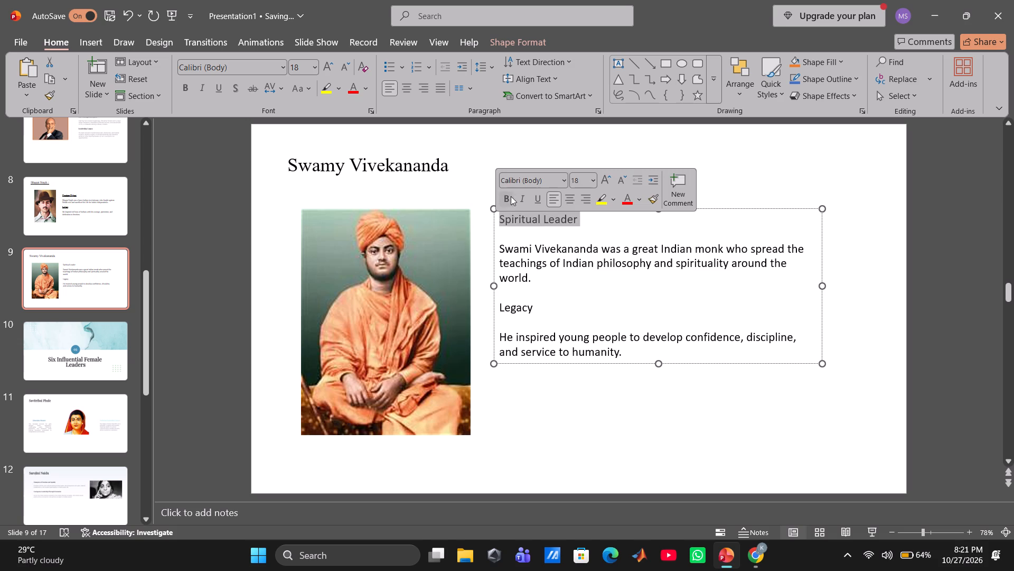
{"action": "left_click", "coordinate": [541, 198]}
{"action": "left_click_drag", "start_coordinate": [540, 311], "coordinate": [508, 310]}
{"action": "left_click", "coordinate": [517, 282]}
{"action": "left_click", "coordinate": [551, 286]}
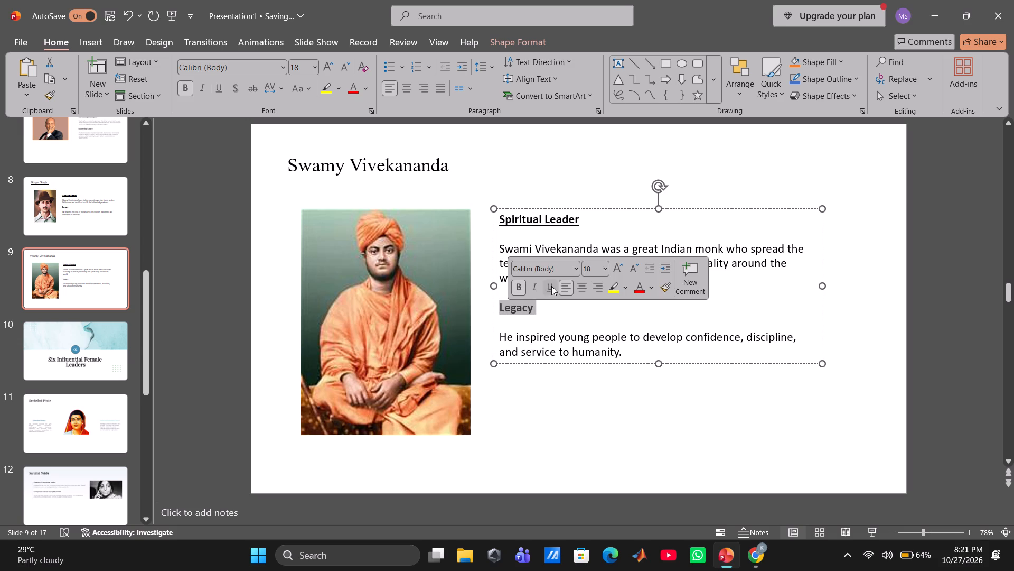
Underline the whole "Swamy Vivekananda" heading on slide 9, keeping it non-bold.
{"action": "left_click", "coordinate": [446, 165]}
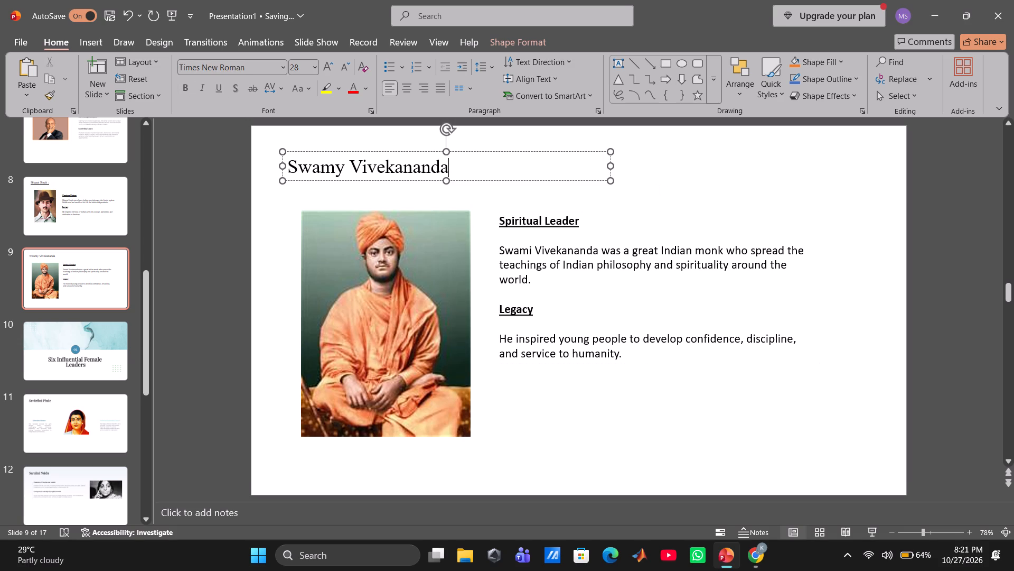
{"action": "left_click", "coordinate": [449, 167]}
{"action": "key", "text": "ctrl+a"}
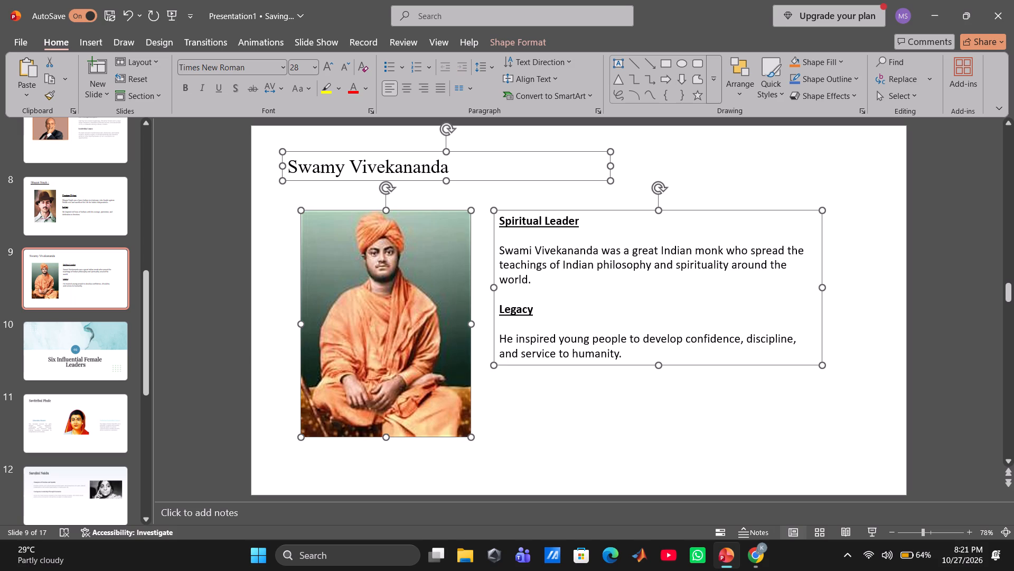
{"action": "left_click", "coordinate": [427, 157]}
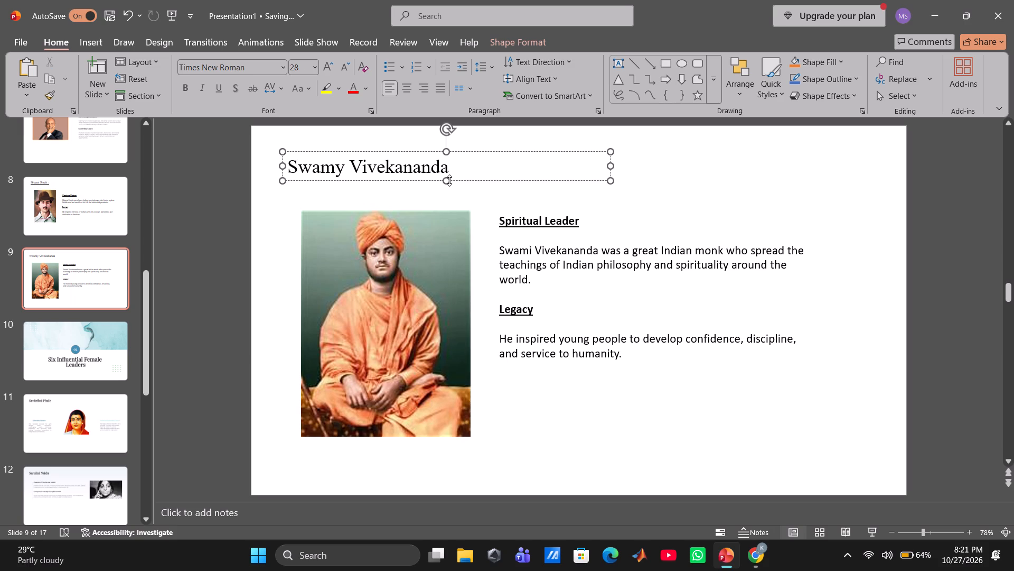
{"action": "key", "text": "ctrl+a"}
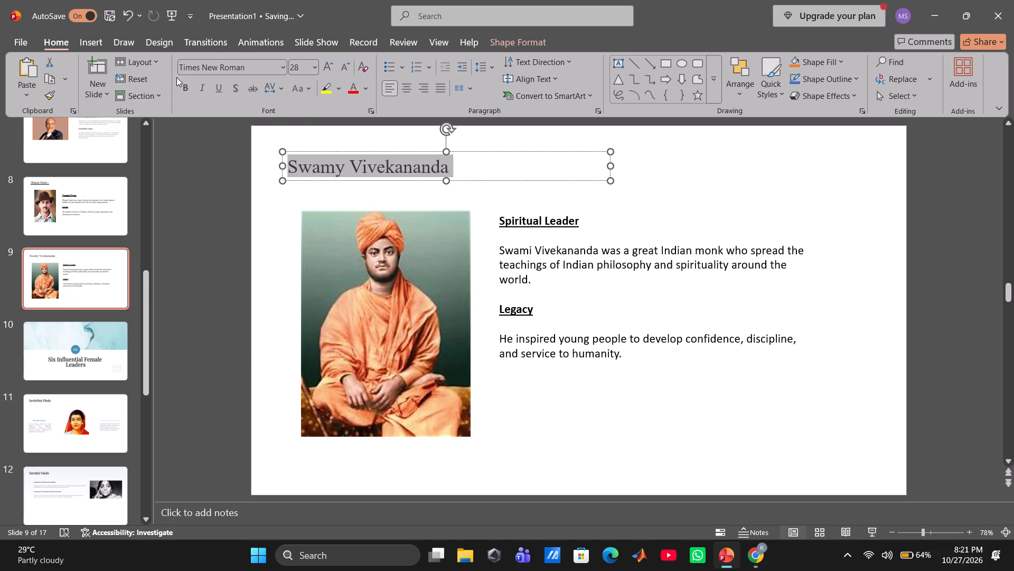
{"action": "left_click", "coordinate": [224, 88]}
{"action": "left_click", "coordinate": [187, 81]}
{"action": "left_click", "coordinate": [187, 81]}
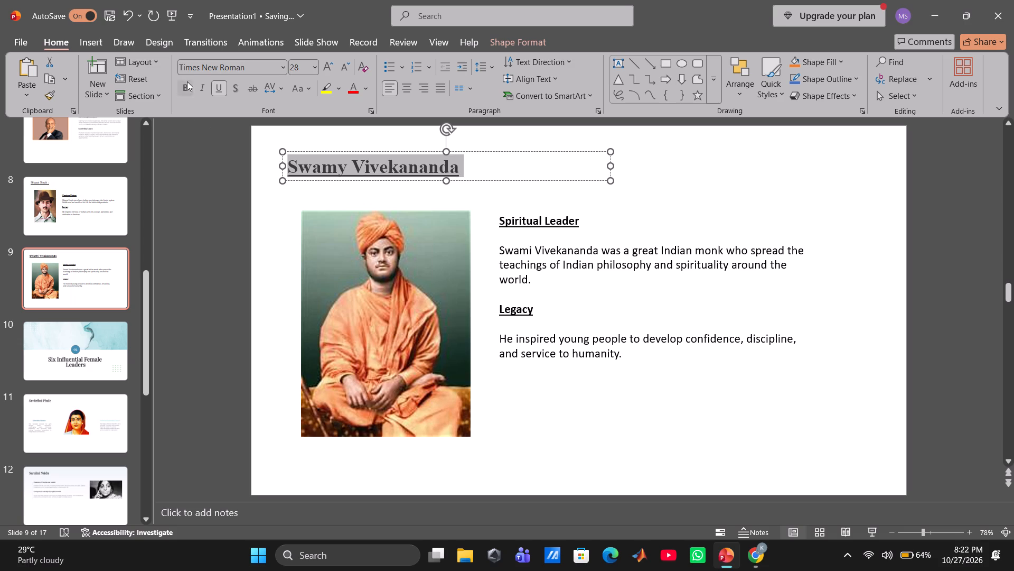
Add a space and a colon after the name in slide 9's heading, making it "Swamy Vivekananda :".
{"action": "double_click", "coordinate": [453, 162]}
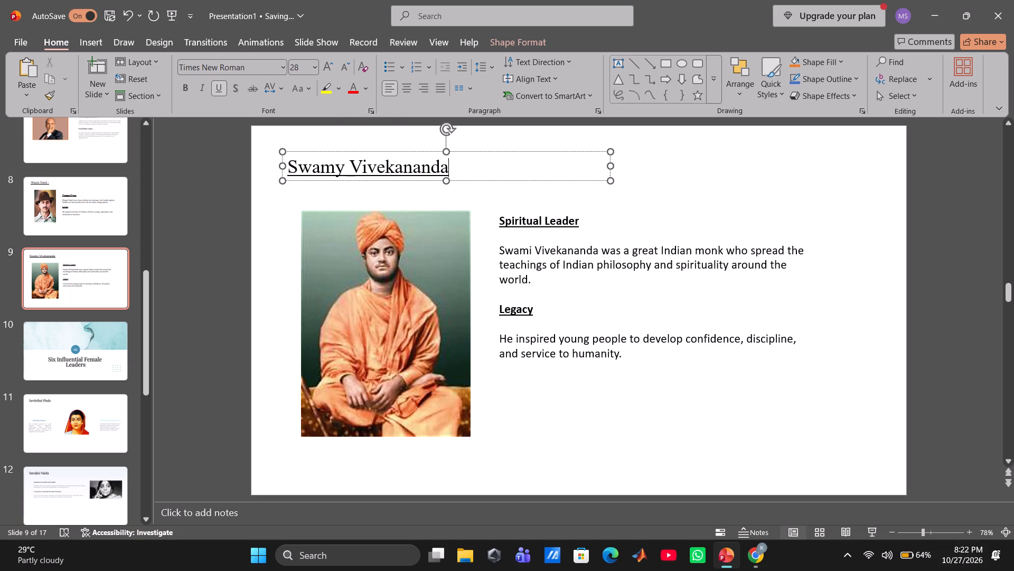
{"action": "key", "text": "space"}
{"action": "key", "text": "shift+colon"}
Underline the whole "Sudha Murthi" heading on slide 15.
{"action": "scroll", "coordinate": [78, 408], "scroll_direction": "down", "scroll_amount": 7}
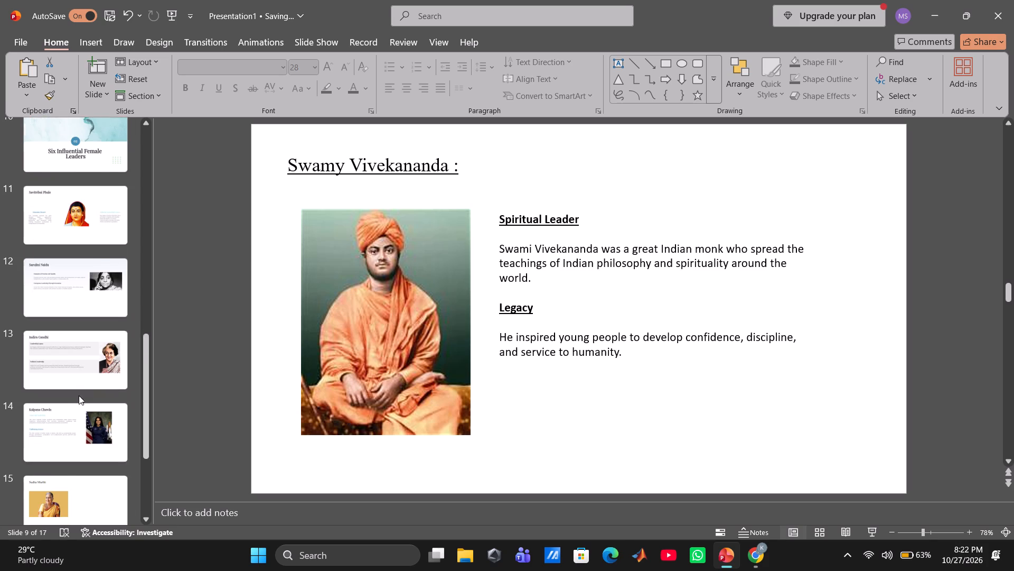
{"action": "scroll", "coordinate": [79, 395], "scroll_direction": "down", "scroll_amount": 3}
{"action": "left_click", "coordinate": [90, 378]}
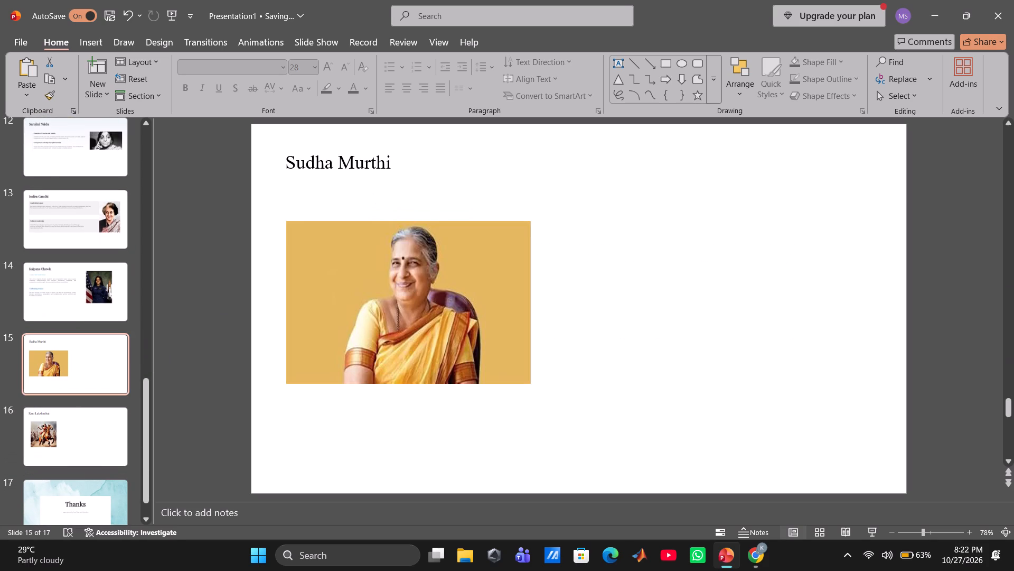
{"action": "left_click", "coordinate": [344, 162]}
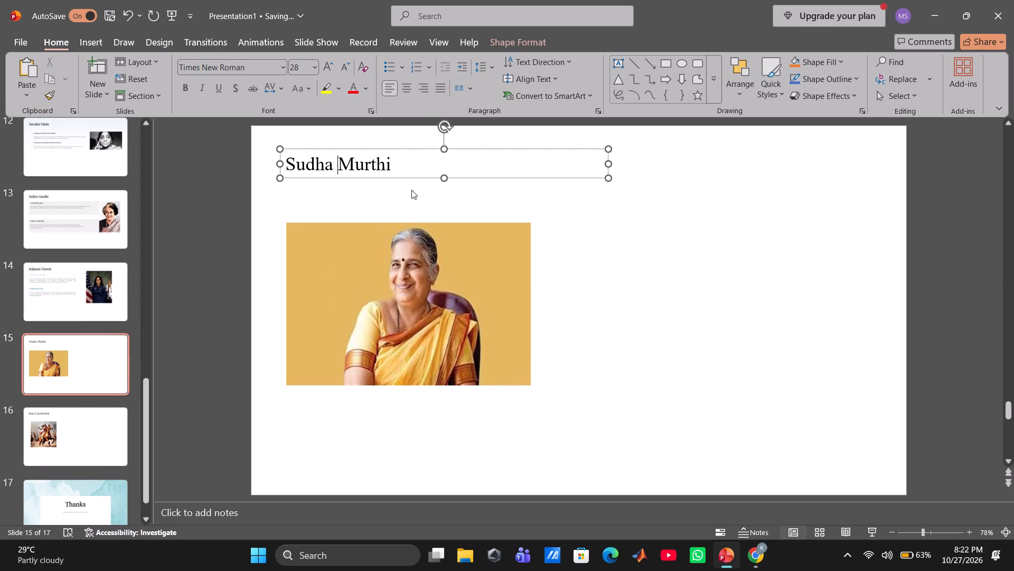
{"action": "key", "text": "ctrl+a"}
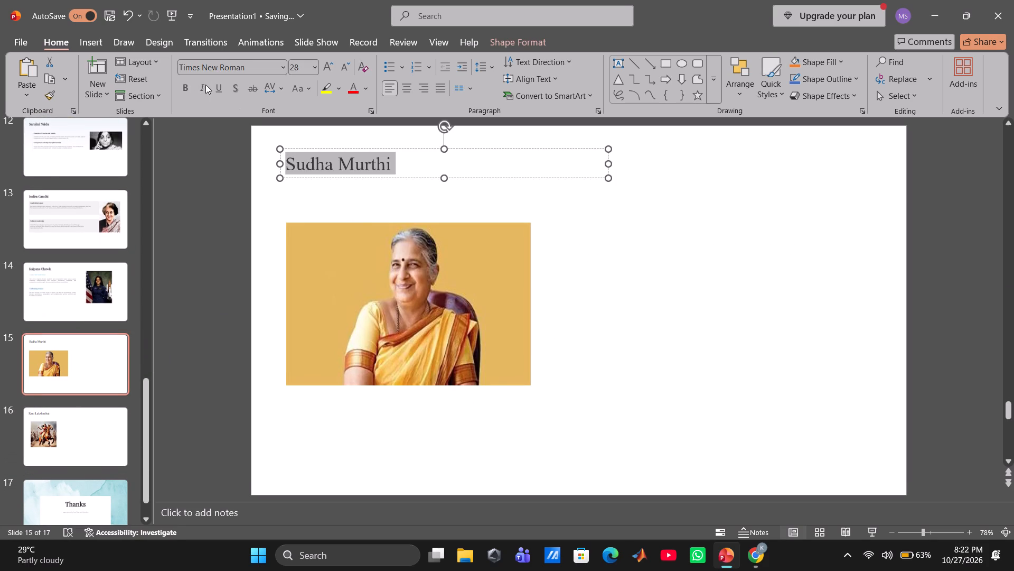
{"action": "left_click", "coordinate": [217, 85]}
Add a space and a colon after the name in slide 15's heading, making it "Sudha Murthi :".
{"action": "key", "text": "space"}
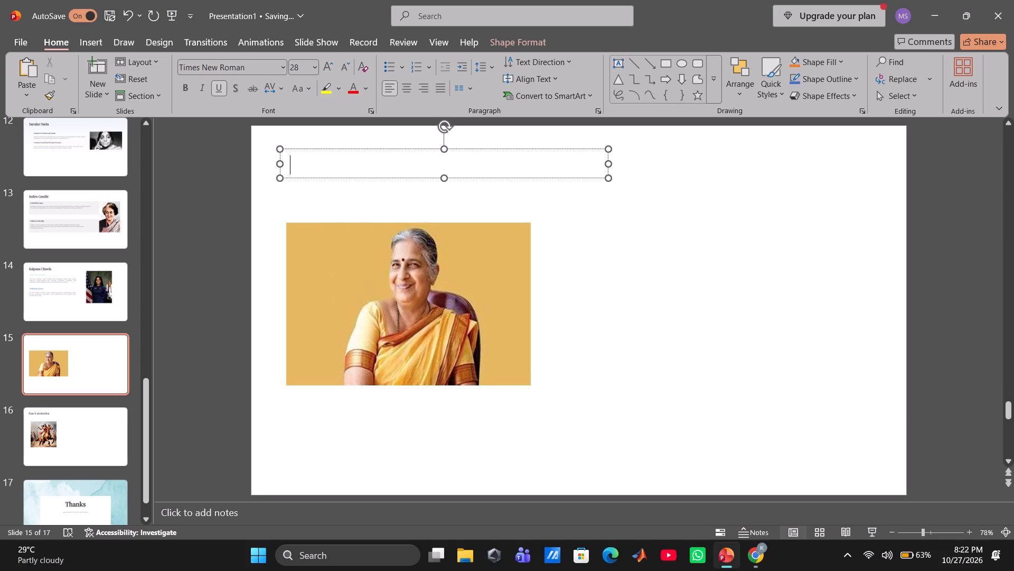
{"action": "key", "text": "ctrl+z"}
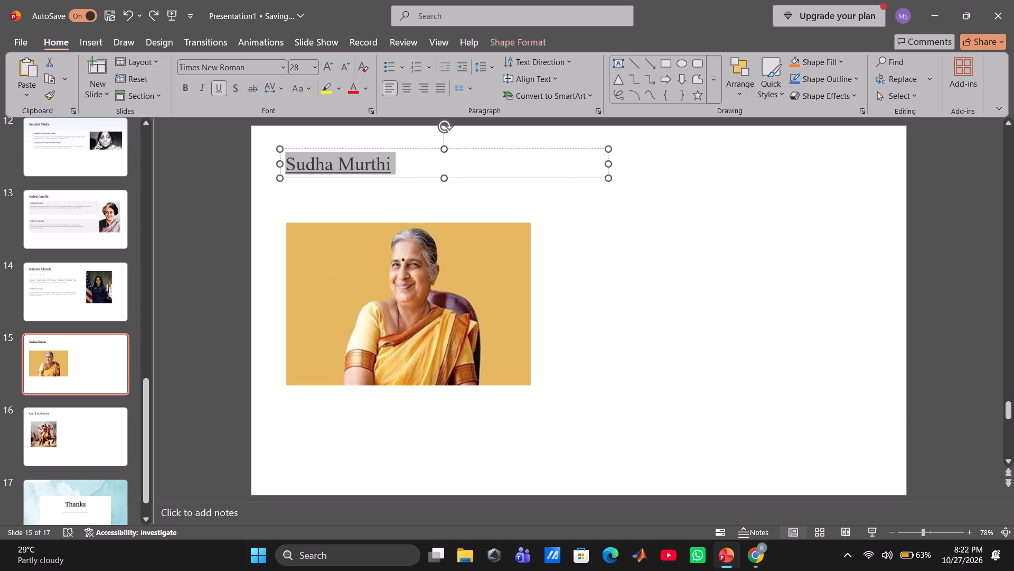
{"action": "left_click", "coordinate": [381, 170]}
{"action": "left_click", "coordinate": [410, 155]}
{"action": "left_click", "coordinate": [391, 166]}
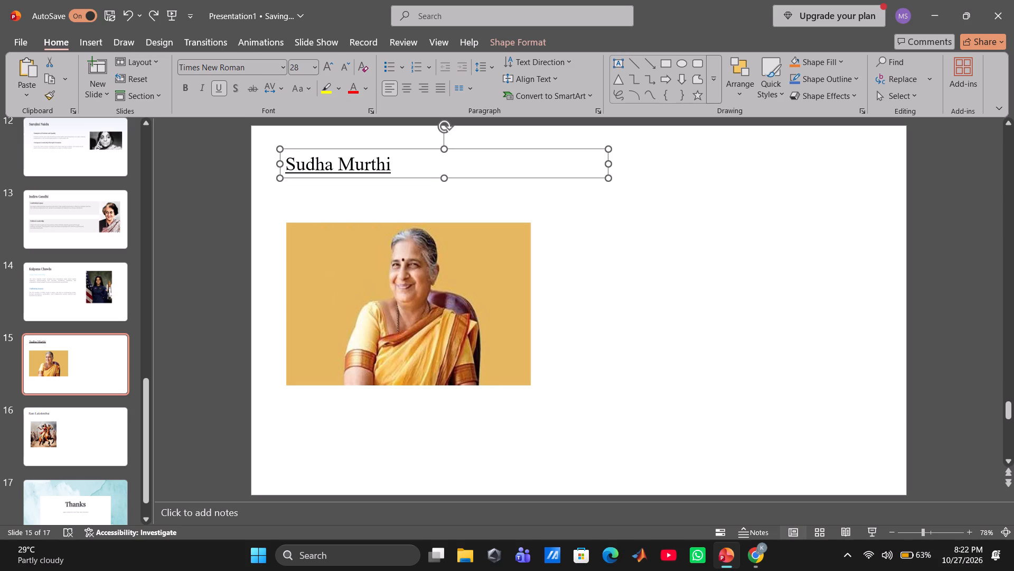
{"action": "left_click", "coordinate": [391, 166]}
{"action": "left_click", "coordinate": [388, 168]}
{"action": "key", "text": "Right"}
{"action": "key", "text": "space"}
{"action": "key", "text": "shift+colon"}
{"action": "left_click", "coordinate": [755, 557]}
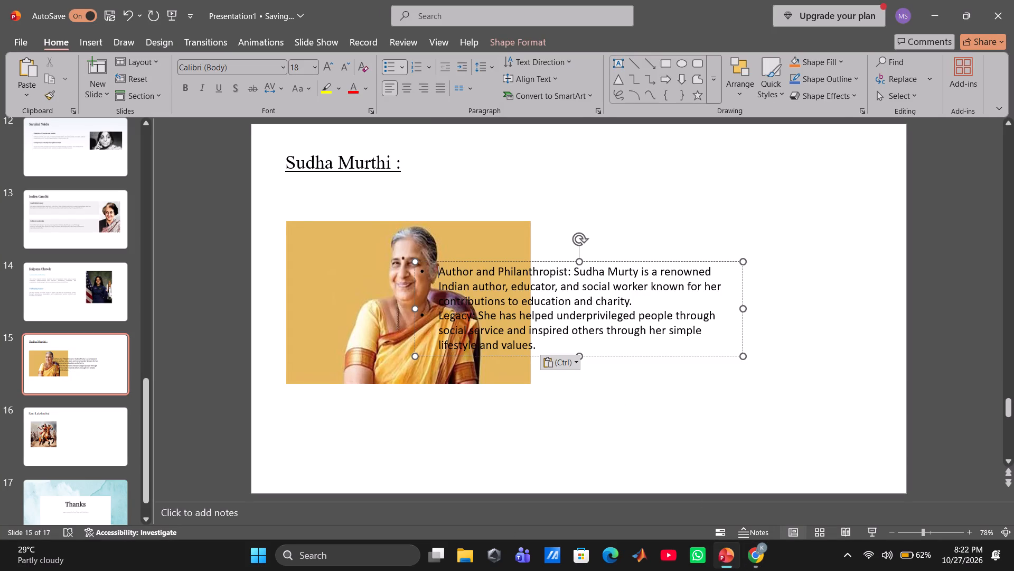
{"action": "left_click_drag", "start_coordinate": [668, 259], "coordinate": [782, 214]}
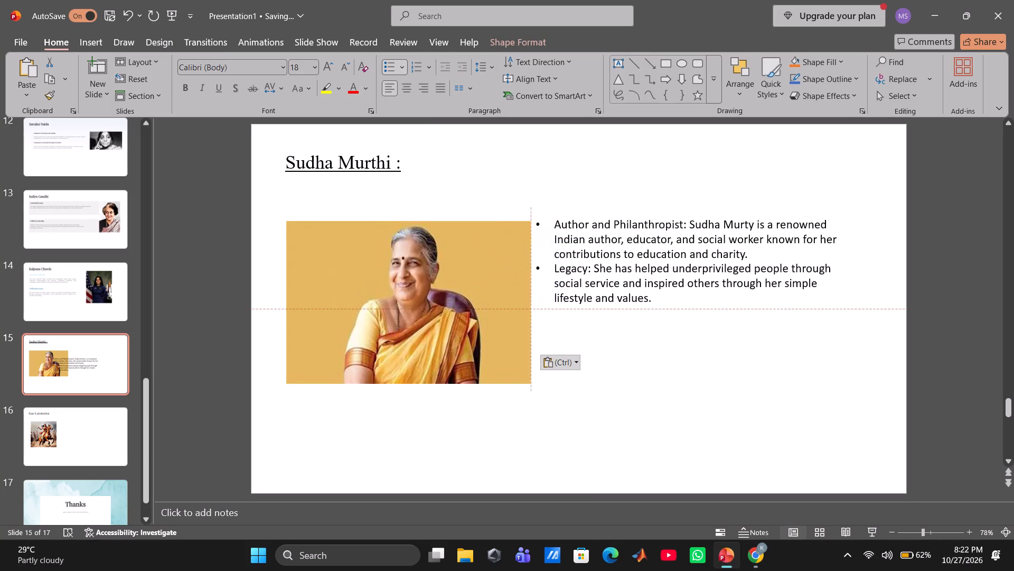
{"action": "left_click_drag", "start_coordinate": [782, 214], "coordinate": [798, 216]}
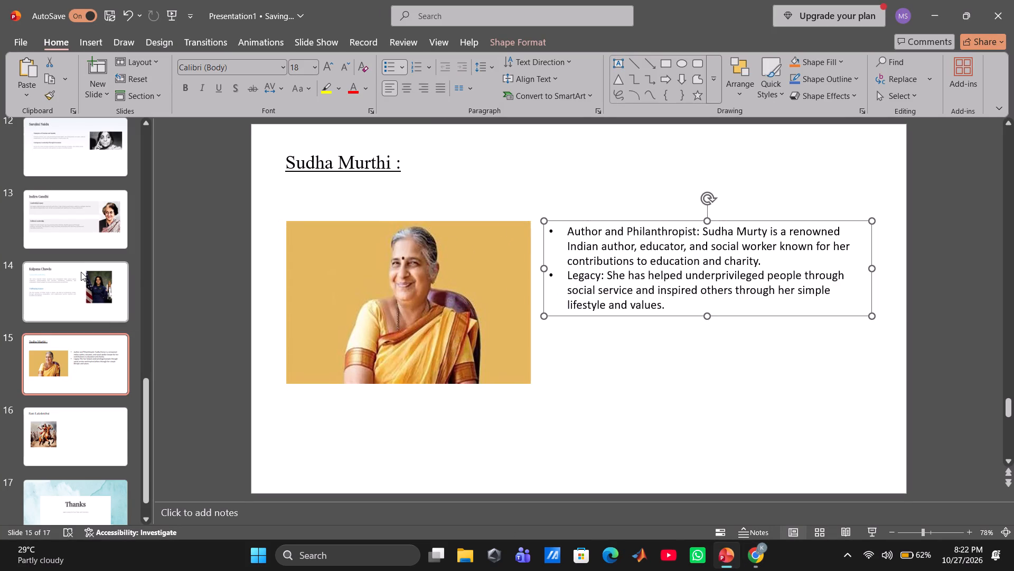
Set all the body text beside the portrait on slide 9 to Times New Roman.
{"action": "scroll", "coordinate": [81, 272], "scroll_direction": "up", "scroll_amount": 8}
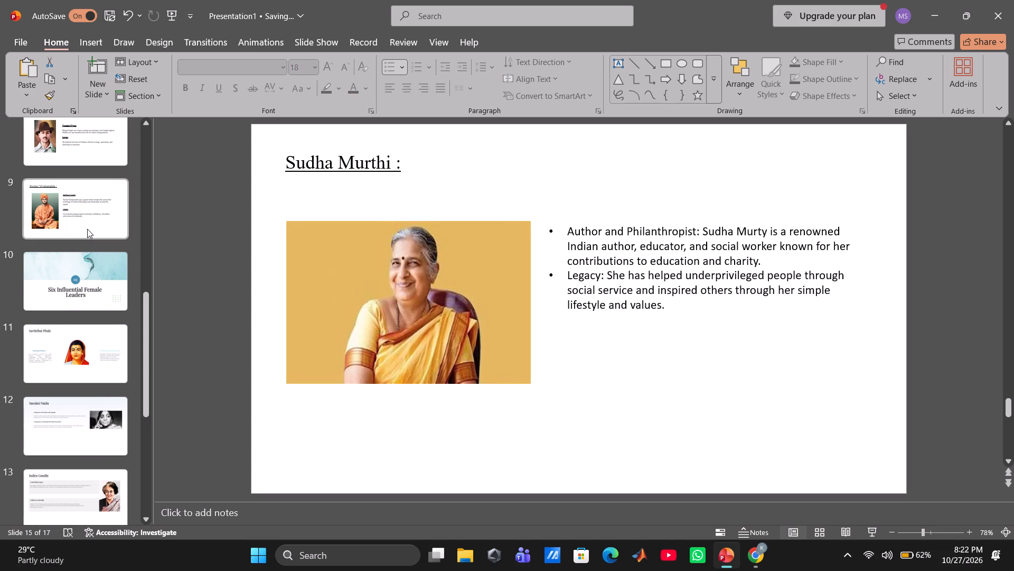
{"action": "left_click", "coordinate": [87, 229]}
{"action": "left_click", "coordinate": [539, 252]}
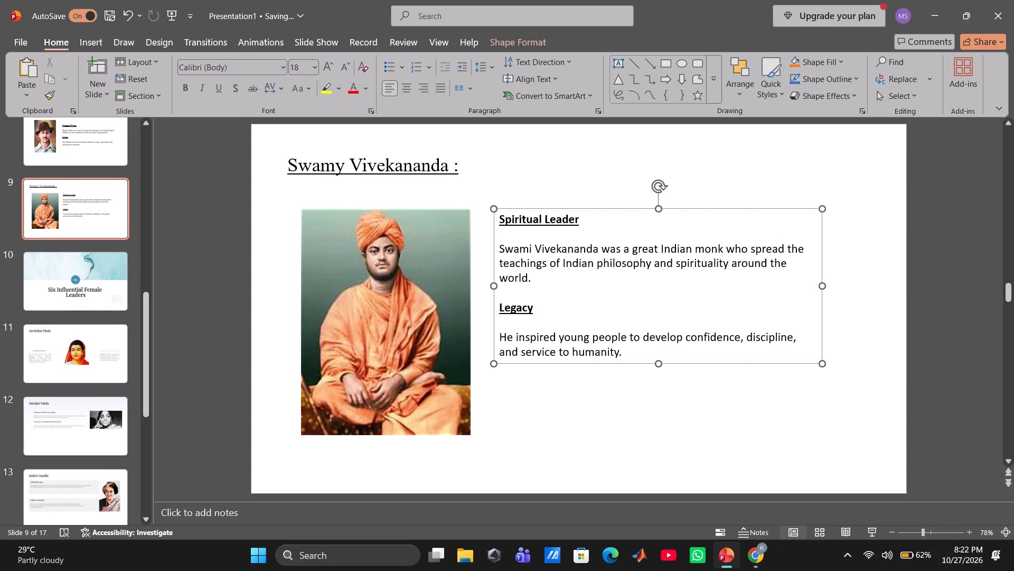
{"action": "key", "text": "ctrl+a"}
{"action": "left_click", "coordinate": [237, 56]}
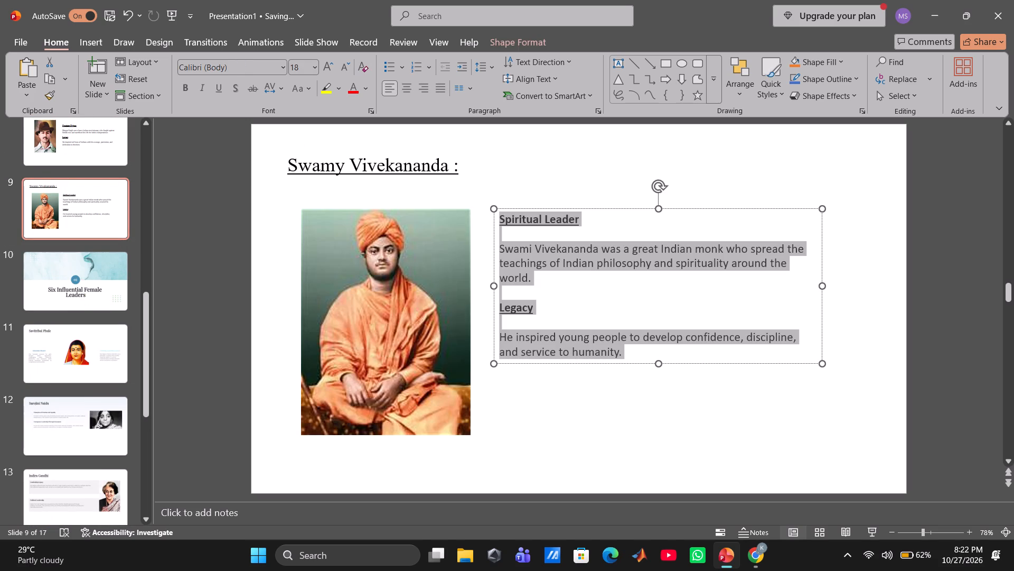
{"action": "left_click", "coordinate": [239, 68]}
{"action": "key", "text": "t"}
{"action": "key", "text": "i"}
{"action": "key", "text": "Return"}
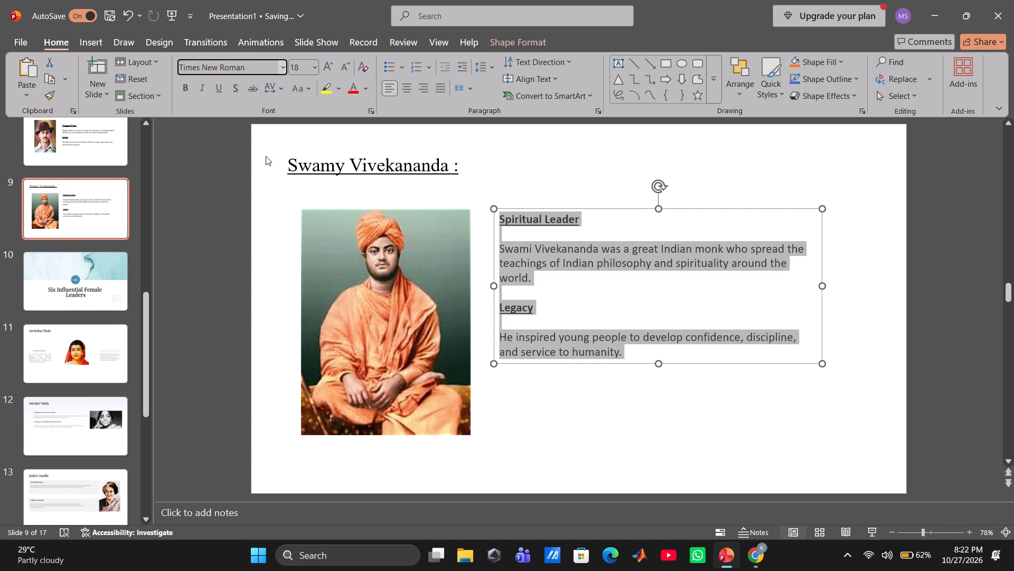
Remove the bullets from both the "Author and Philanthropist" and "Legacy" paragraphs on slide 15.
{"action": "scroll", "coordinate": [45, 429], "scroll_direction": "down", "scroll_amount": 4}
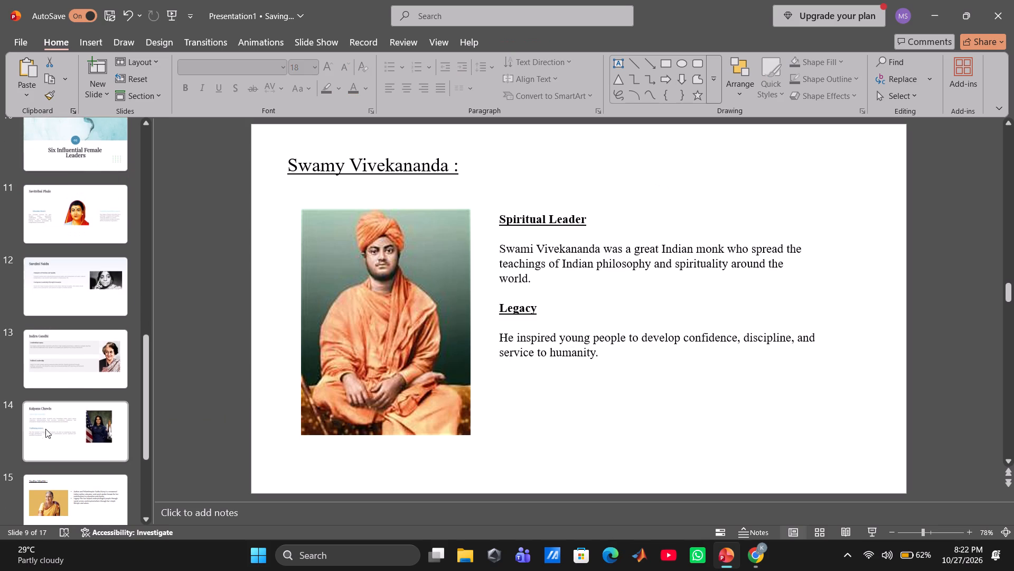
{"action": "scroll", "coordinate": [108, 437], "scroll_direction": "down", "scroll_amount": 4}
{"action": "left_click", "coordinate": [102, 392]}
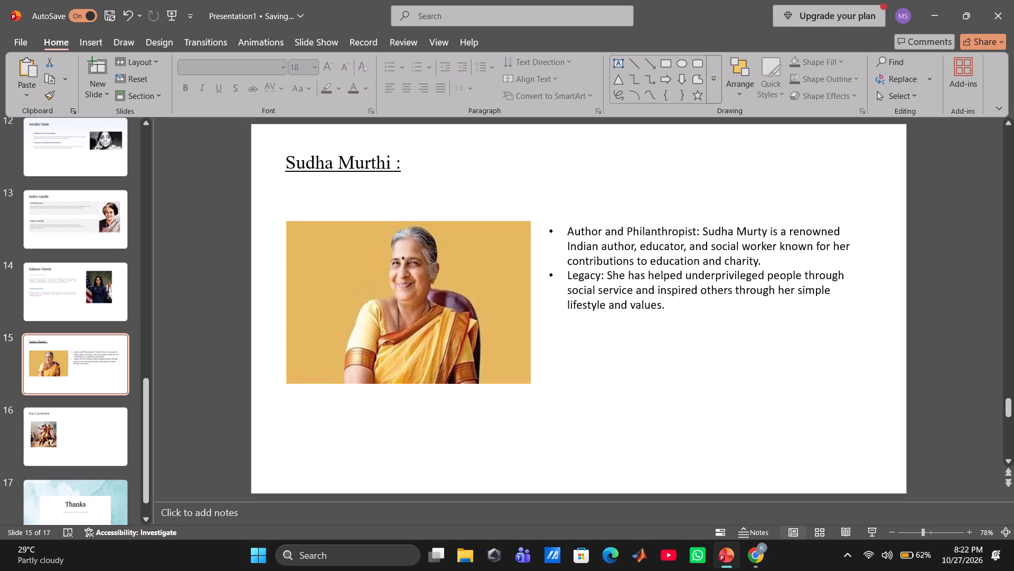
{"action": "left_click", "coordinate": [565, 232]}
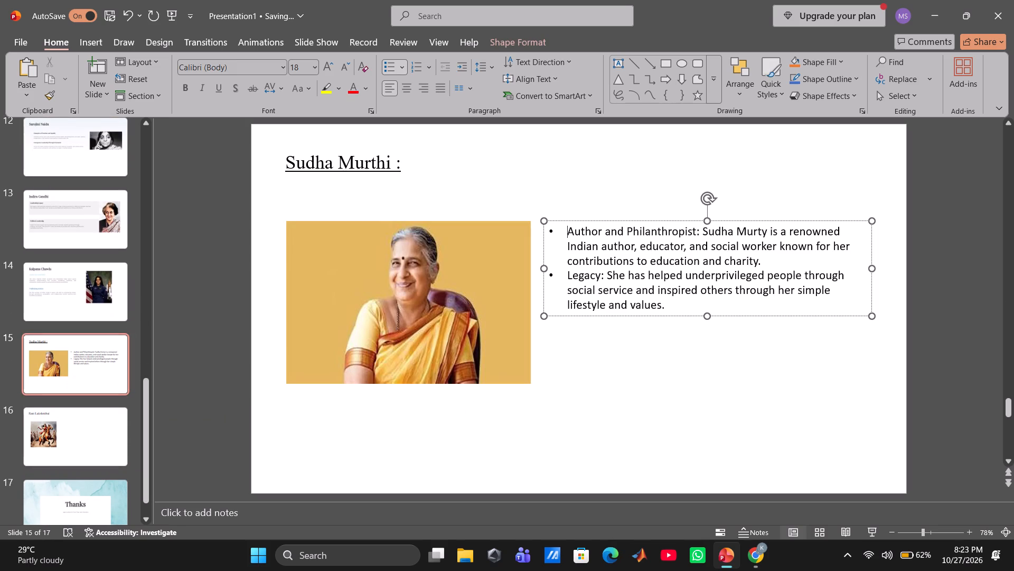
{"action": "key", "text": "BackSpace"}
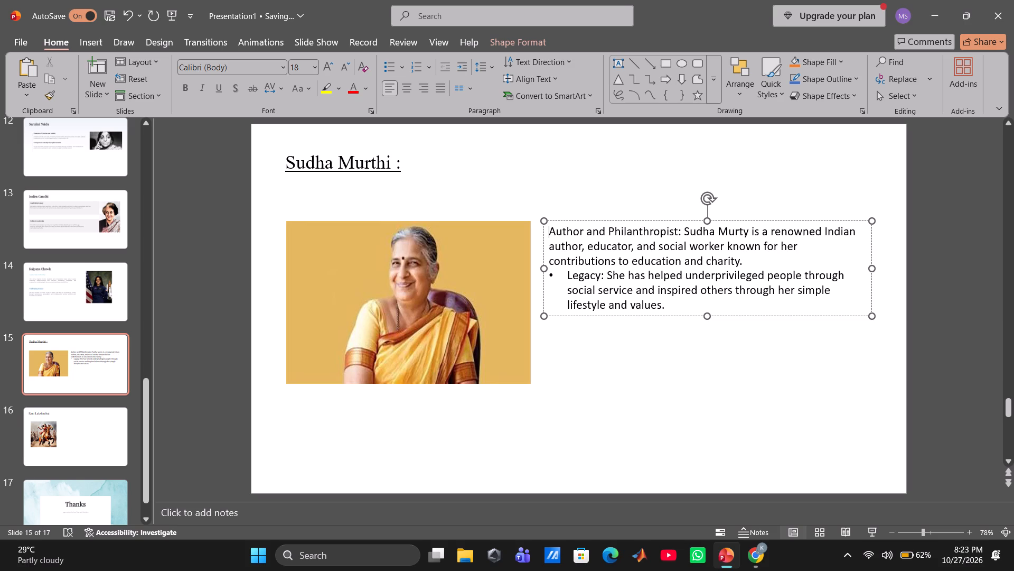
{"action": "left_click", "coordinate": [567, 280]}
{"action": "key", "text": "BackSpace"}
Put slide 15's "Author and Philanthropist:" and "Legacy:" on their own lines, with blank lines separating the headings and paragraphs.
{"action": "left_click", "coordinate": [679, 235]}
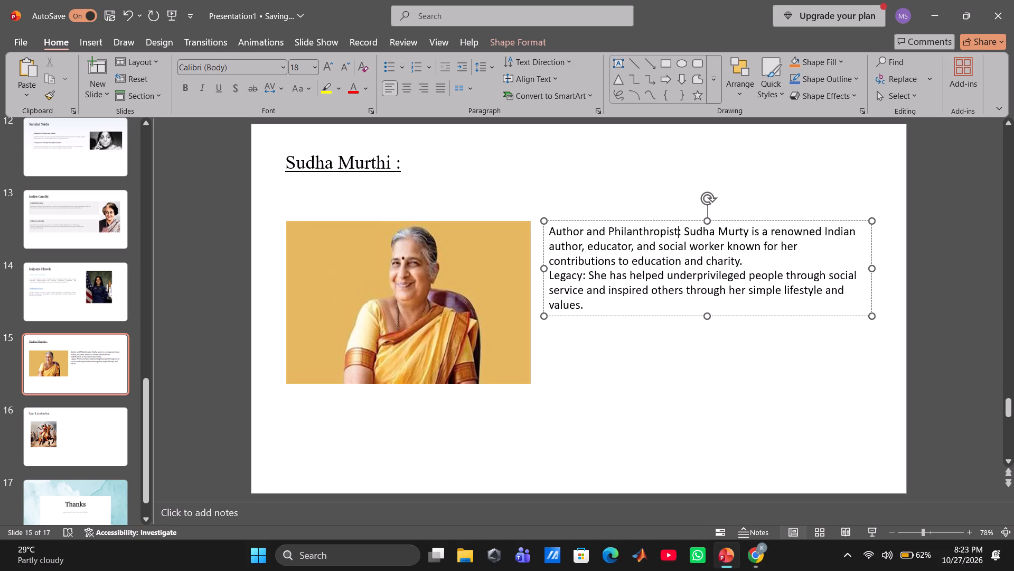
{"action": "key", "text": "Right"}
{"action": "key", "text": "Return"}
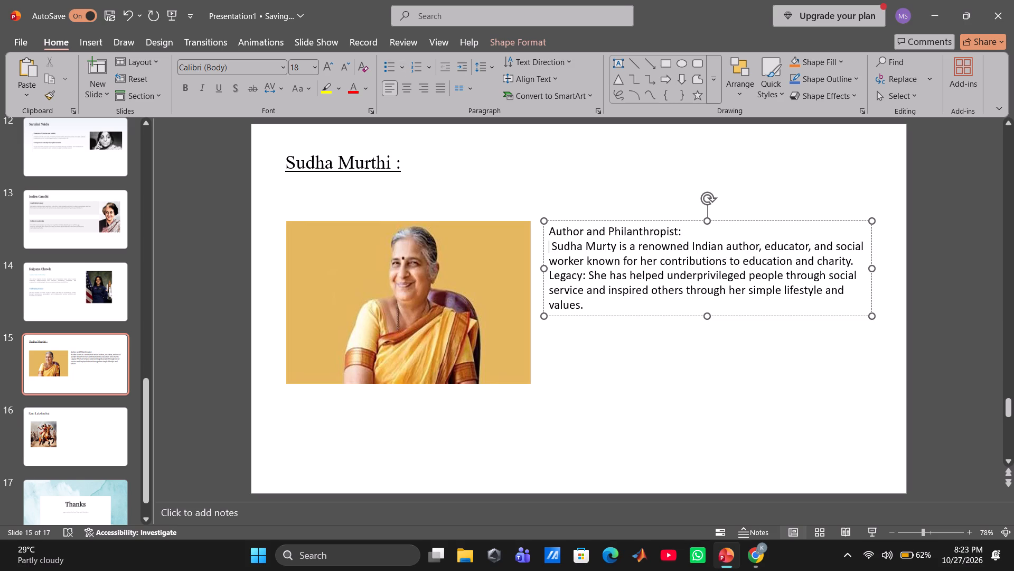
{"action": "left_click", "coordinate": [590, 279]}
{"action": "key", "text": "Return"}
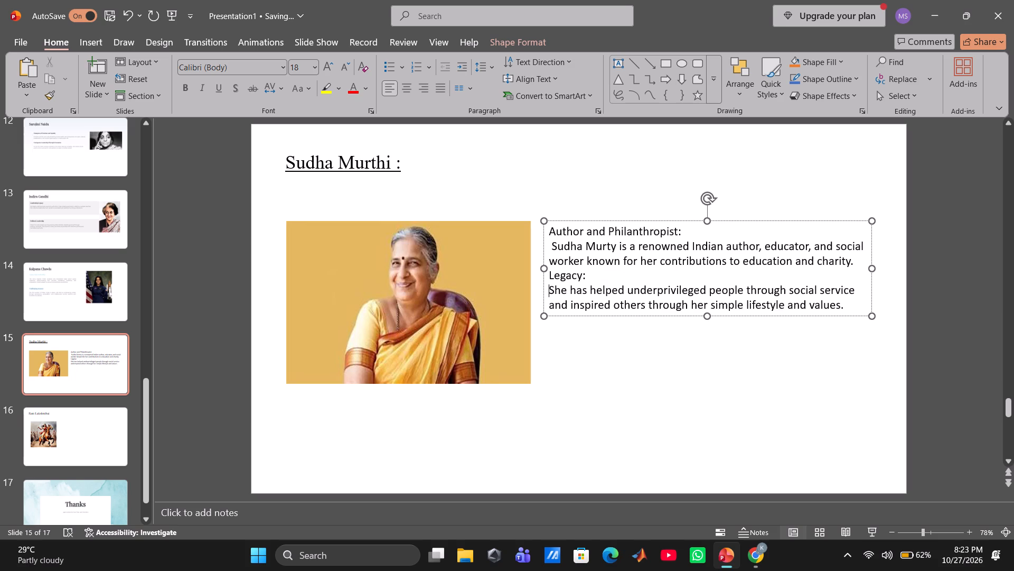
{"action": "left_click", "coordinate": [865, 263]}
{"action": "left_click", "coordinate": [852, 265]}
{"action": "key", "text": "Return"}
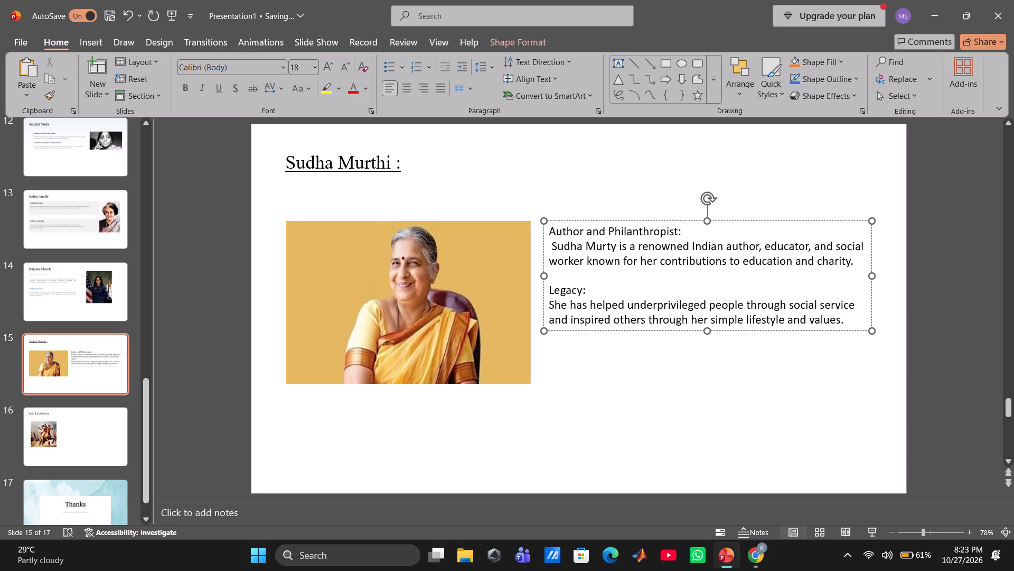
{"action": "left_click", "coordinate": [681, 232]}
{"action": "key", "text": "Return"}
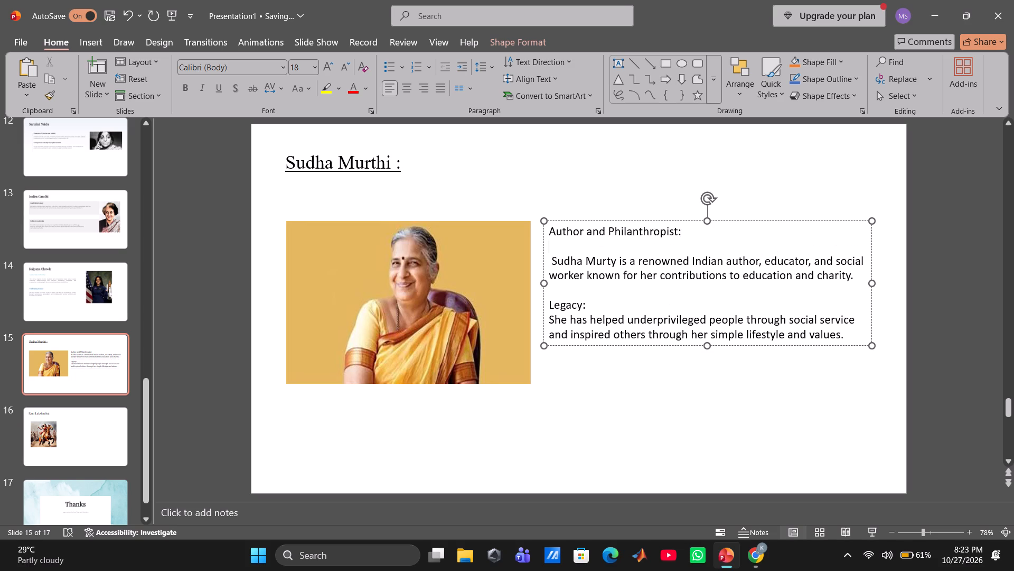
{"action": "left_click", "coordinate": [587, 302]}
{"action": "key", "text": "Return"}
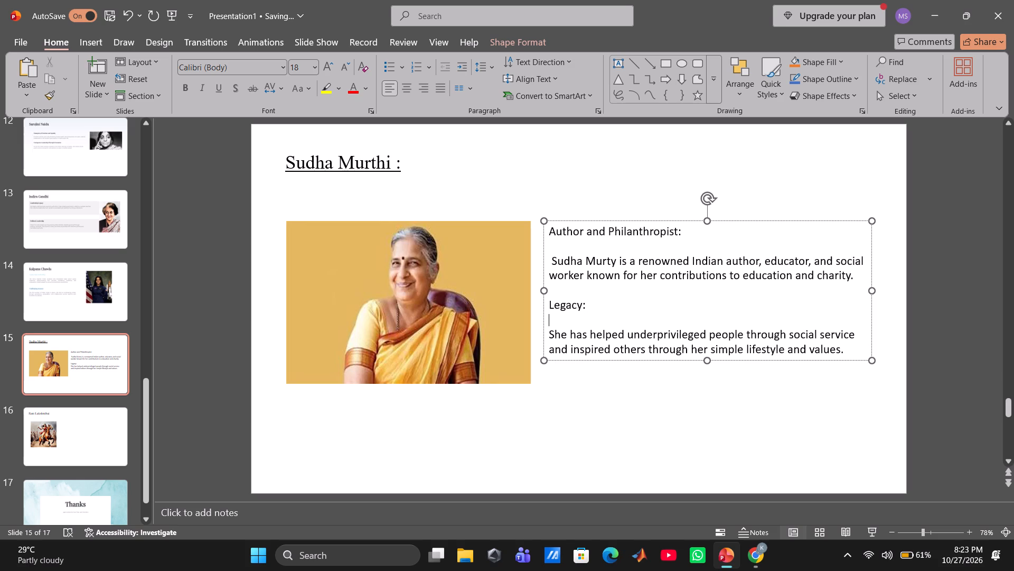
Make the side headings "Author and Philanthropist:" and "Legacy:" on slide 15 bold.
{"action": "left_click_drag", "start_coordinate": [686, 232], "coordinate": [562, 247]}
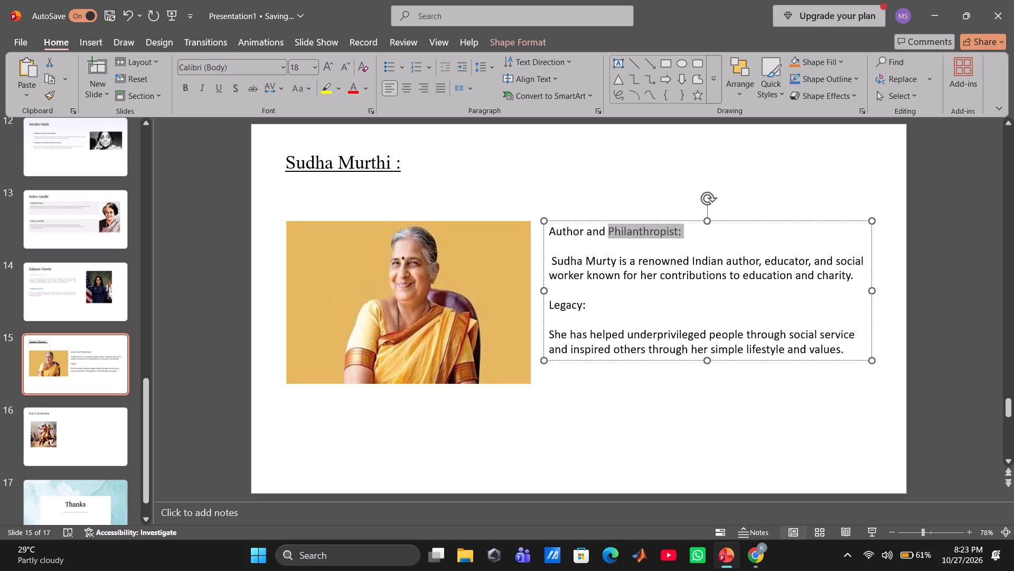
{"action": "left_click_drag", "start_coordinate": [562, 247], "coordinate": [543, 234]}
{"action": "left_click", "coordinate": [553, 213]}
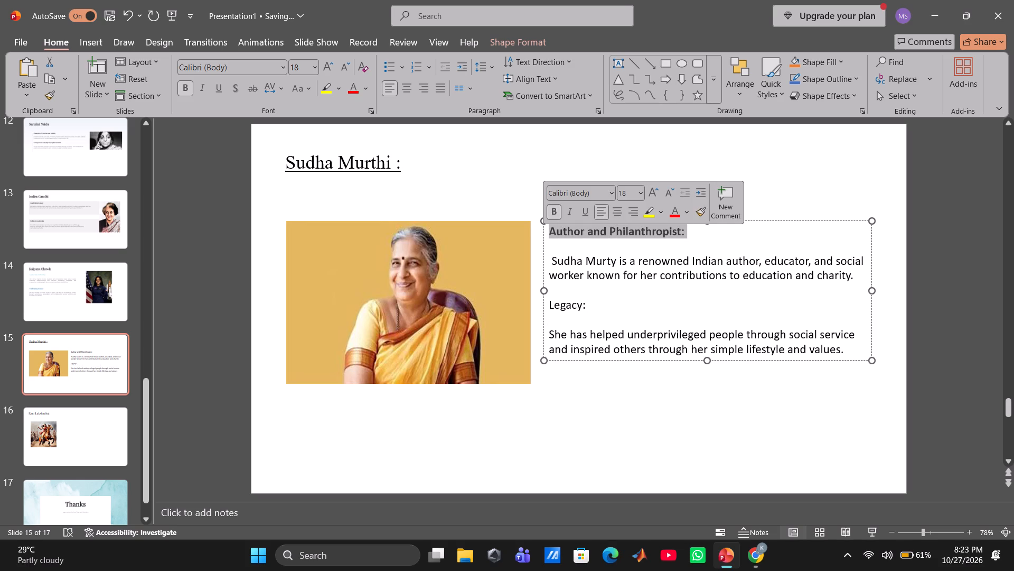
{"action": "left_click_drag", "start_coordinate": [603, 305], "coordinate": [550, 310]}
{"action": "left_click", "coordinate": [559, 285]}
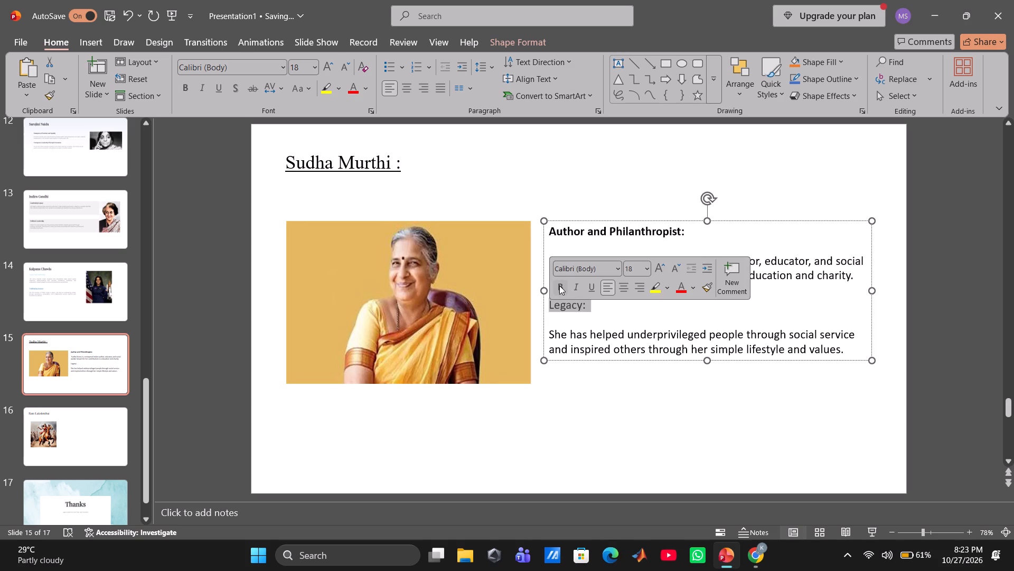
{"action": "left_click", "coordinate": [625, 195]}
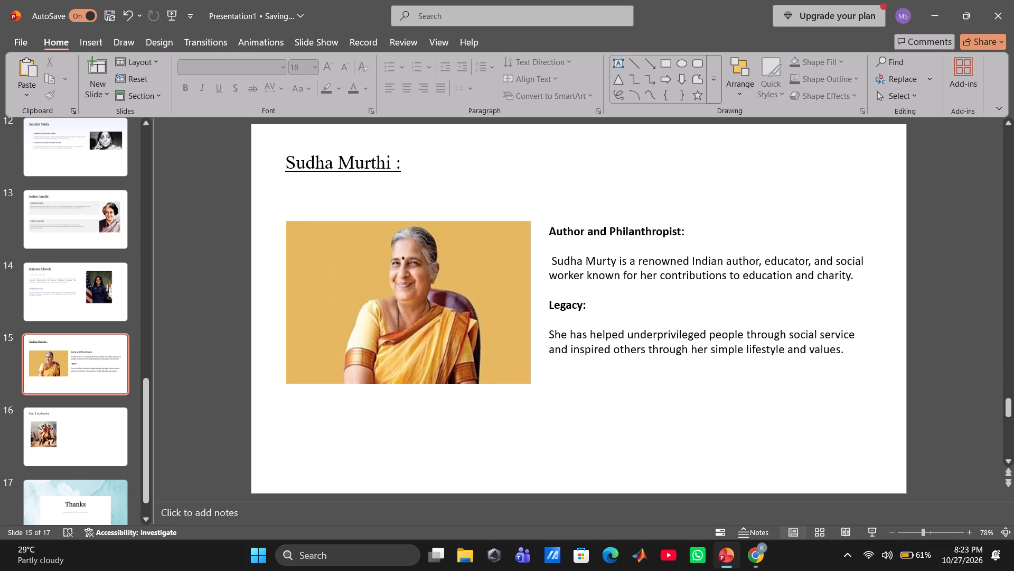
Set all the body text beside the portrait on slide 15 to Times New Roman.
{"action": "left_click", "coordinate": [630, 272]}
{"action": "key", "text": "ctrl+a"}
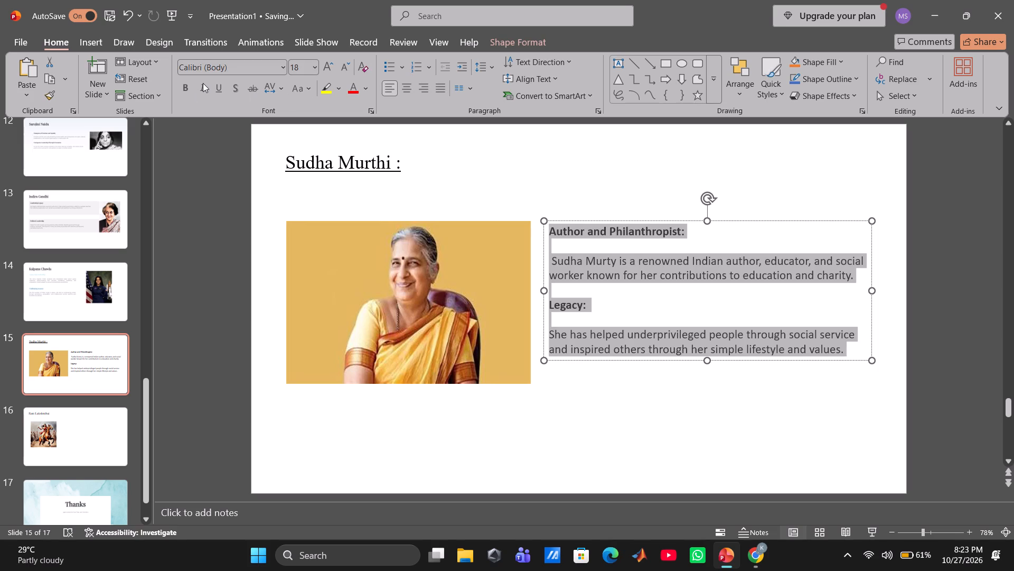
{"action": "left_click", "coordinate": [232, 65]}
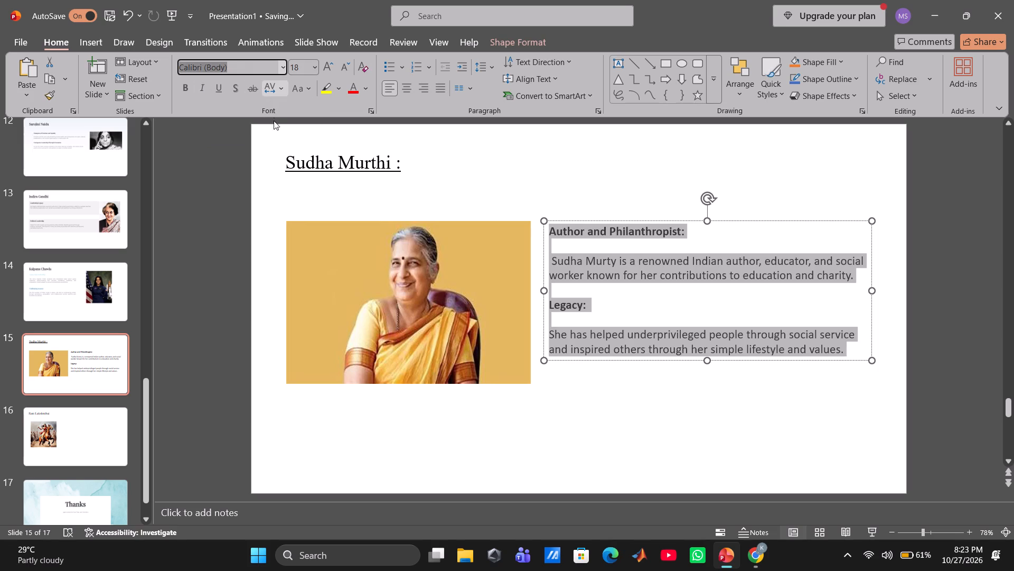
{"action": "key", "text": "t"}
{"action": "key", "text": "i"}
{"action": "key", "text": "Return"}
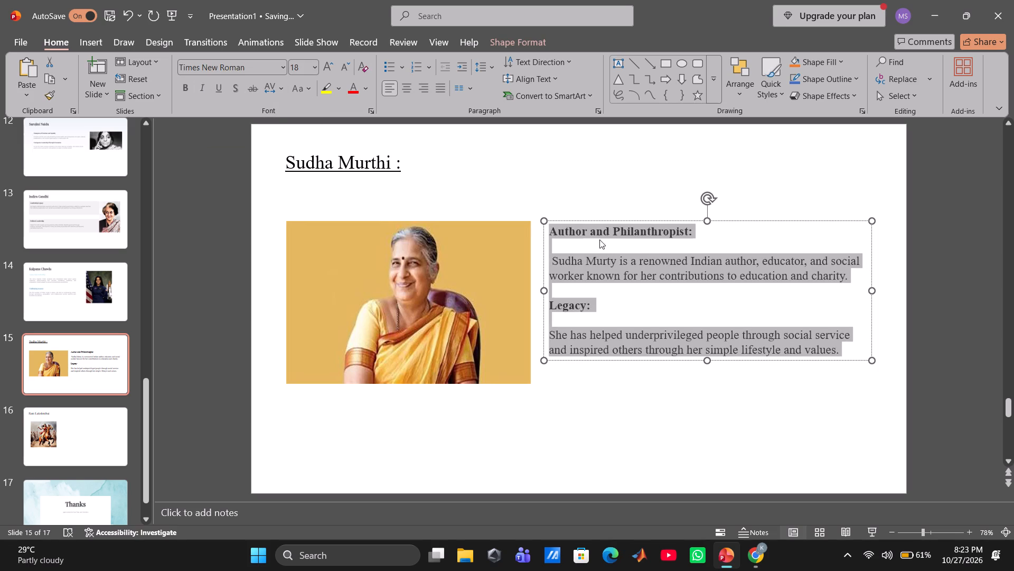
Underline the side headings "Author and Philanthropist:" and "Legacy:" on slide 15.
{"action": "left_click", "coordinate": [599, 240]}
{"action": "left_click_drag", "start_coordinate": [714, 231], "coordinate": [561, 243]}
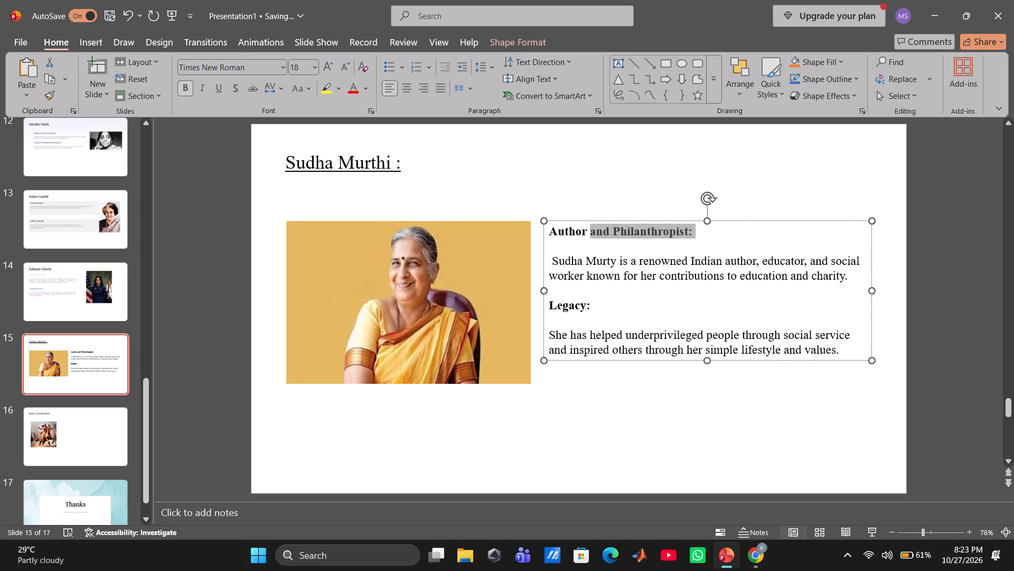
{"action": "left_click_drag", "start_coordinate": [561, 243], "coordinate": [539, 234]}
{"action": "left_click", "coordinate": [578, 208]}
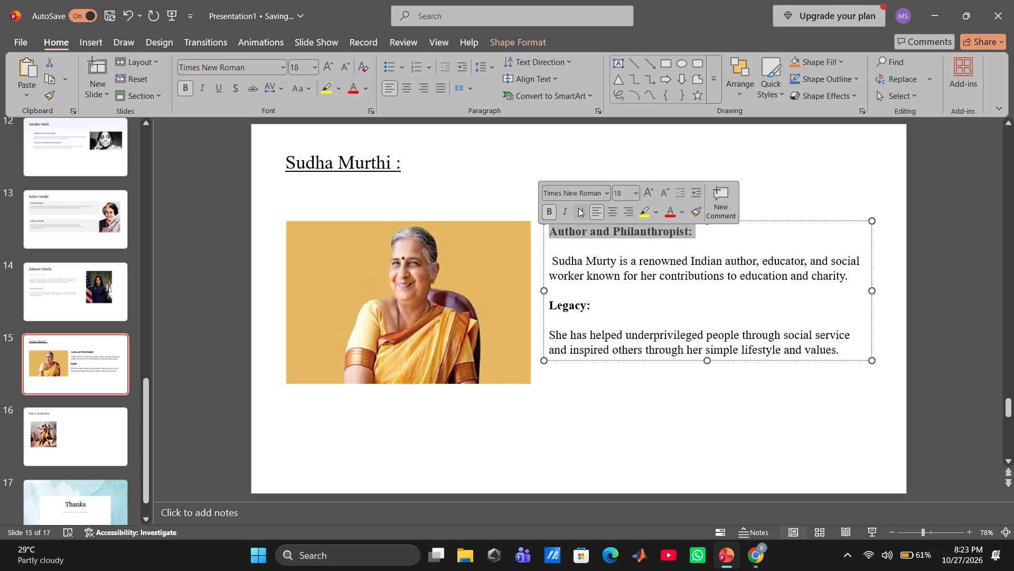
{"action": "left_click_drag", "start_coordinate": [618, 293], "coordinate": [583, 304]}
{"action": "left_click", "coordinate": [583, 304]}
{"action": "left_click_drag", "start_coordinate": [599, 306], "coordinate": [559, 306]}
{"action": "left_click", "coordinate": [603, 285]}
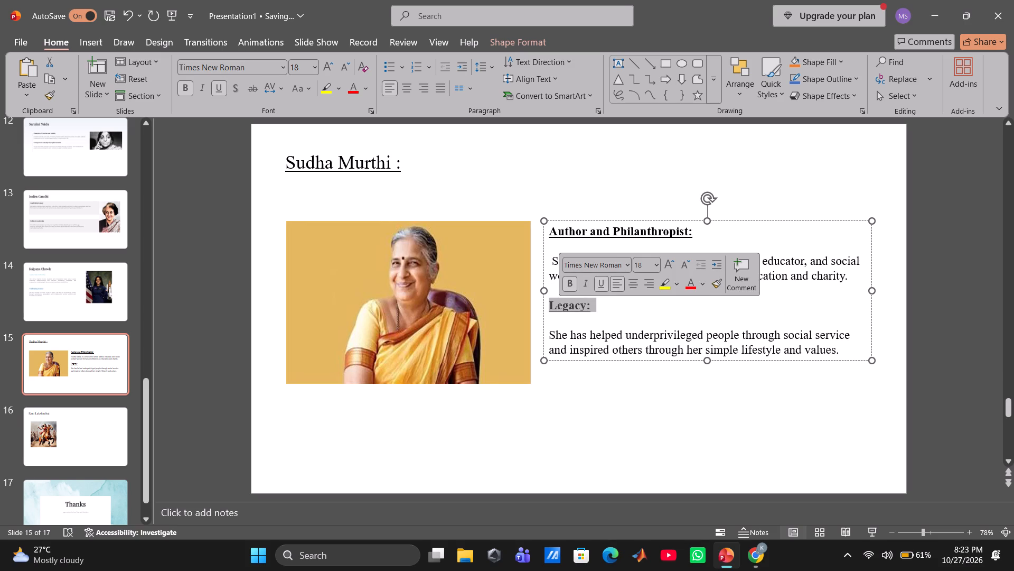
Underline the heading "Rani Lakshmibai" on slide 16.
{"action": "left_click", "coordinate": [72, 416]}
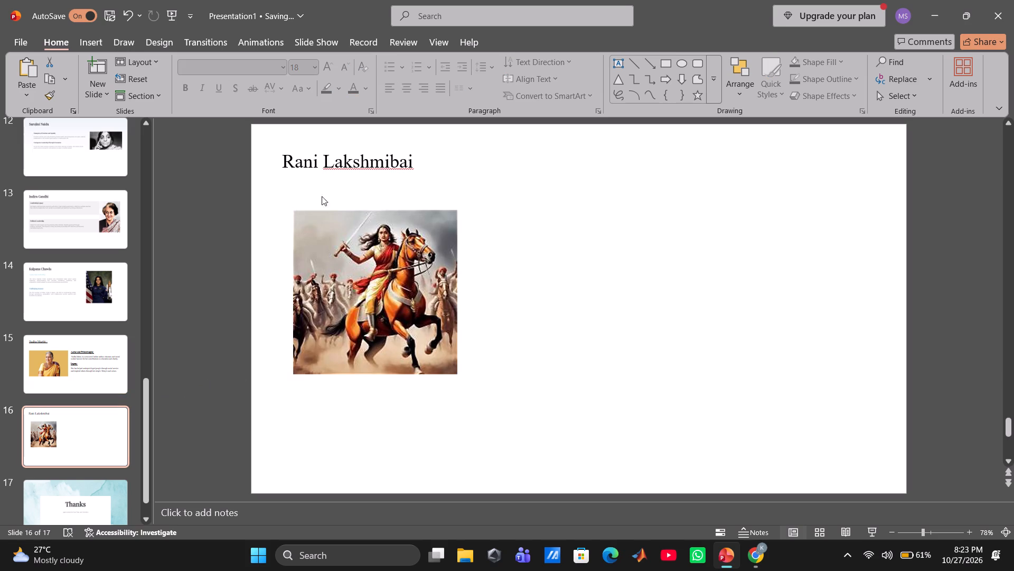
{"action": "left_click", "coordinate": [72, 357]}
{"action": "left_click", "coordinate": [61, 437]}
{"action": "left_click", "coordinate": [346, 167]}
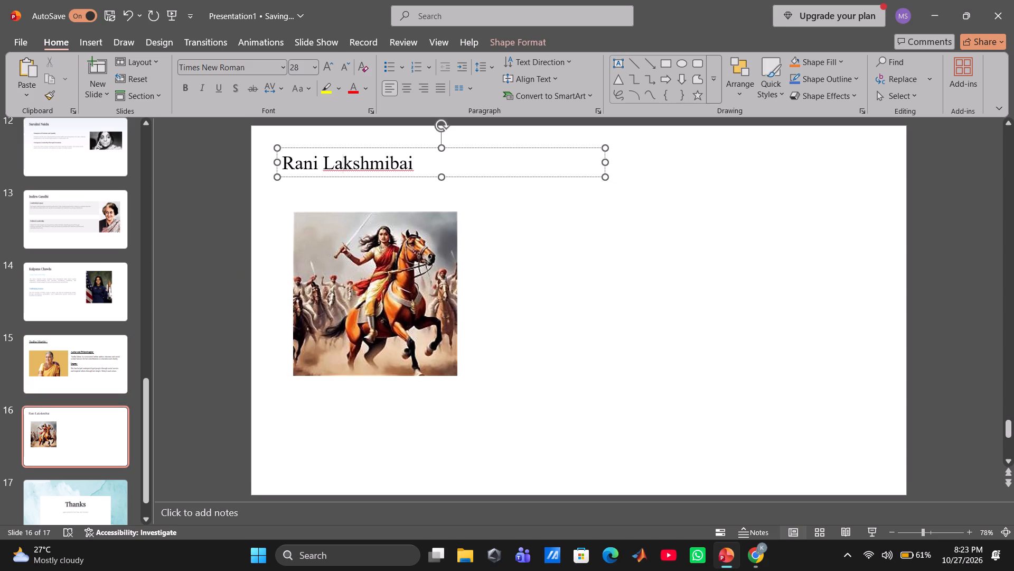
{"action": "key", "text": "ctrl+a"}
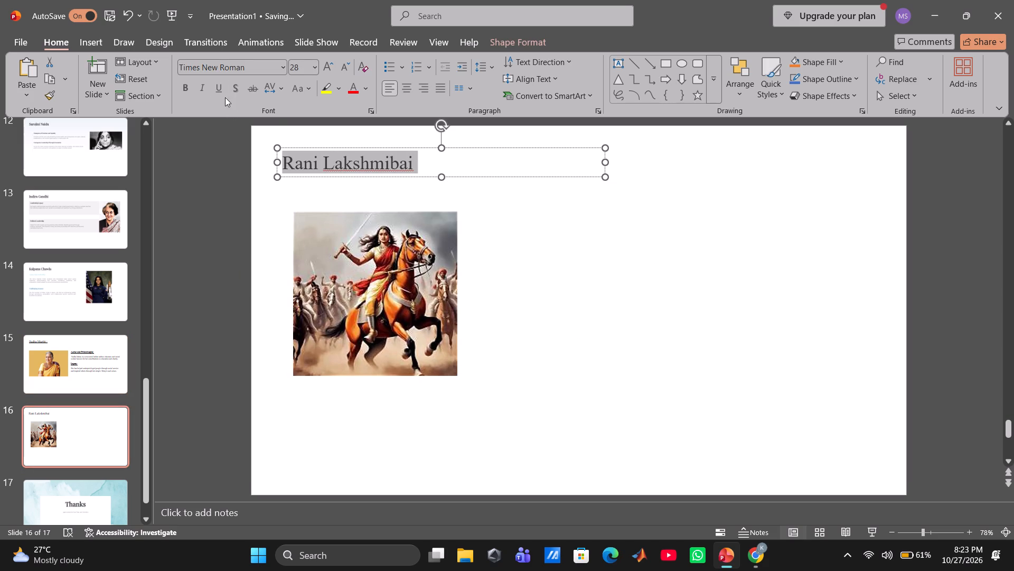
{"action": "left_click", "coordinate": [221, 93]}
{"action": "left_click", "coordinate": [419, 153]}
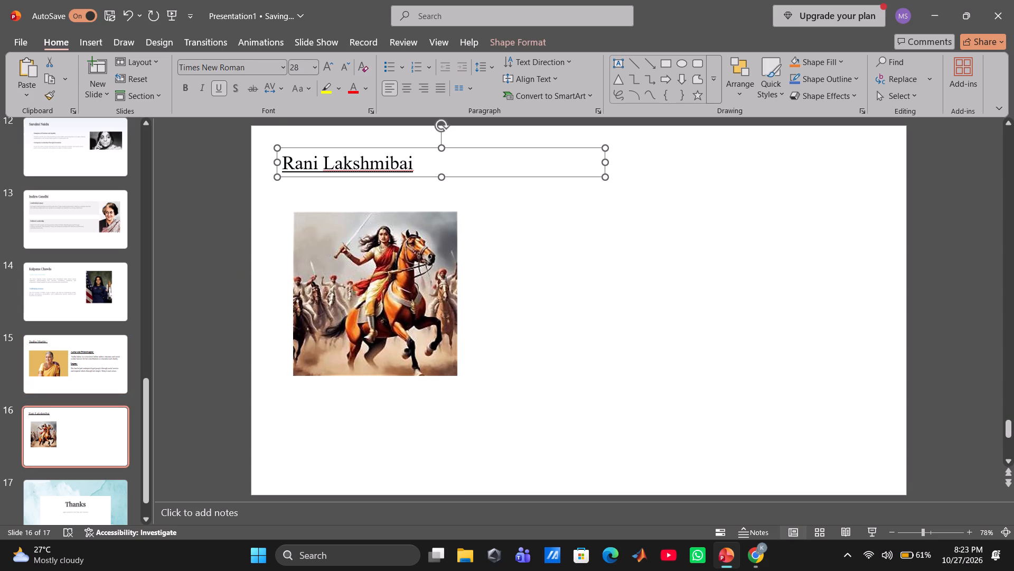
Add a space and a colon after the heading "Rani Lakshmibai" on slide 16.
{"action": "left_click", "coordinate": [408, 168]}
{"action": "key", "text": "Right"}
{"action": "key", "text": "space"}
{"action": "key", "text": "shift+colon"}
{"action": "left_click", "coordinate": [521, 234]}
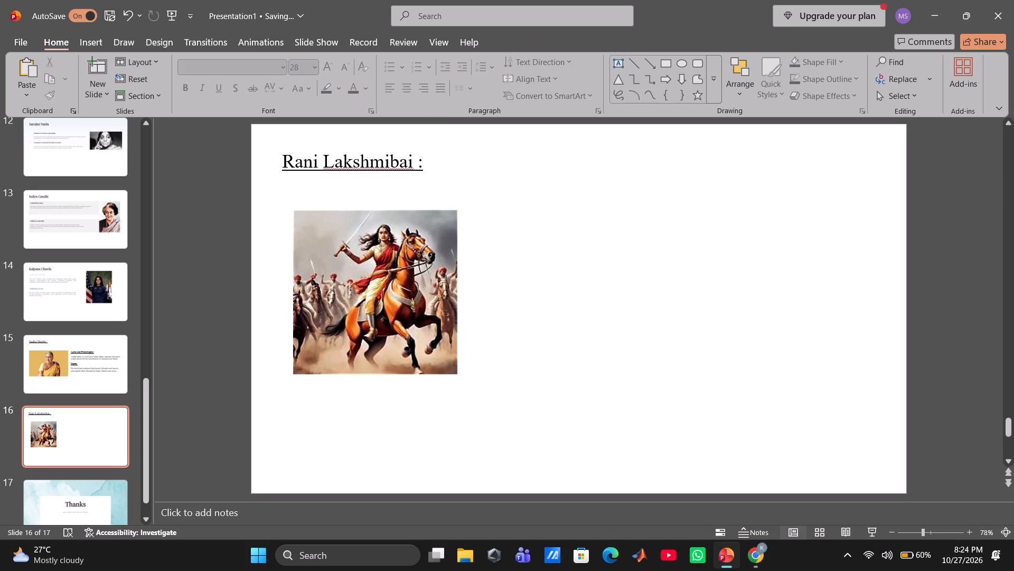
Copy the two Rani Lakshmibai points from the ChatGPT conversation in Chrome onto PowerPoint slide 16 and place them beside the picture.
{"action": "left_click", "coordinate": [758, 565]}
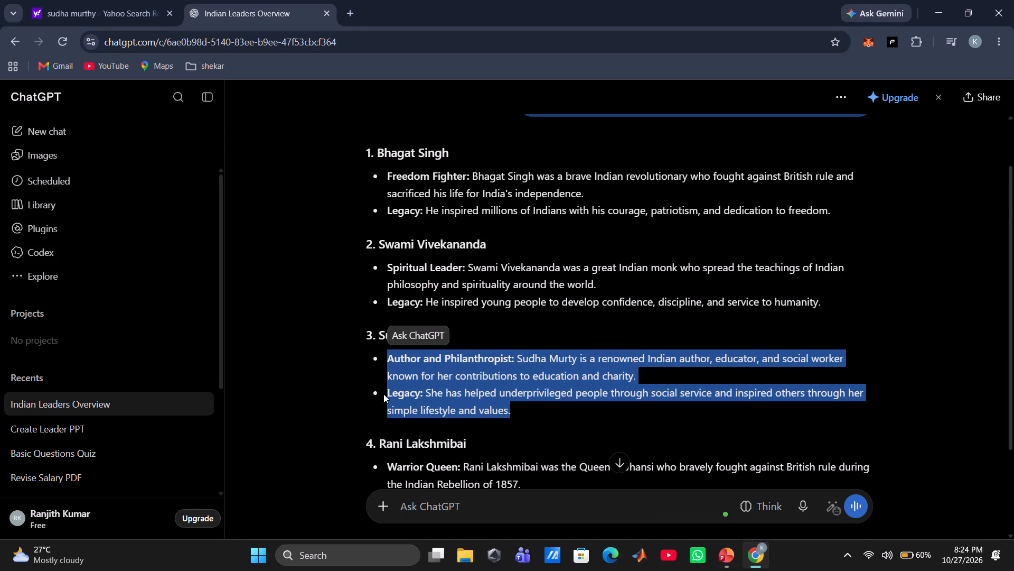
{"action": "scroll", "coordinate": [388, 375], "scroll_direction": "down", "scroll_amount": 1}
{"action": "left_click_drag", "start_coordinate": [388, 403], "coordinate": [478, 446]}
{"action": "key", "text": "ctrl+c"}
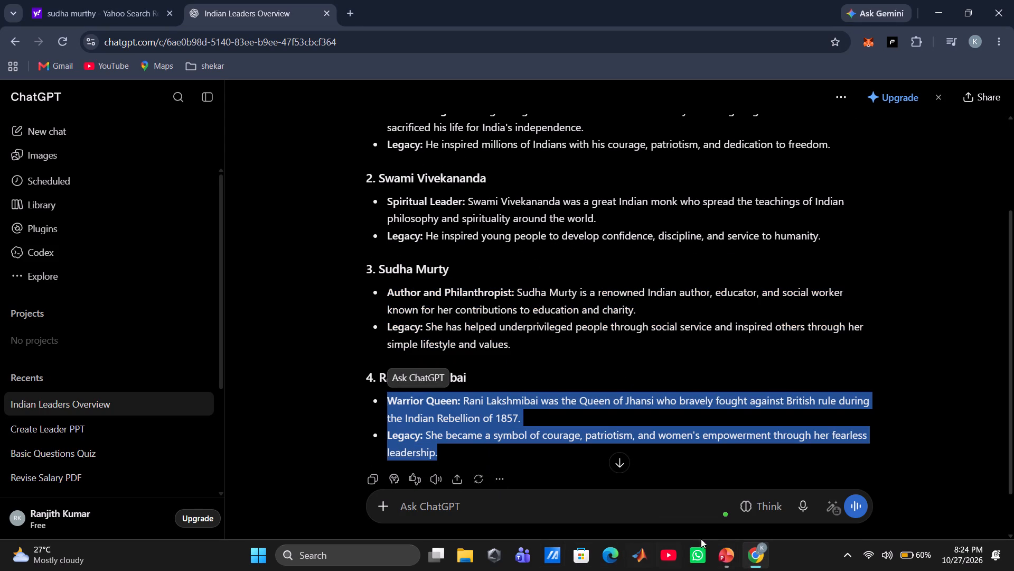
{"action": "left_click", "coordinate": [725, 548]}
{"action": "key", "text": "ctrl+v"}
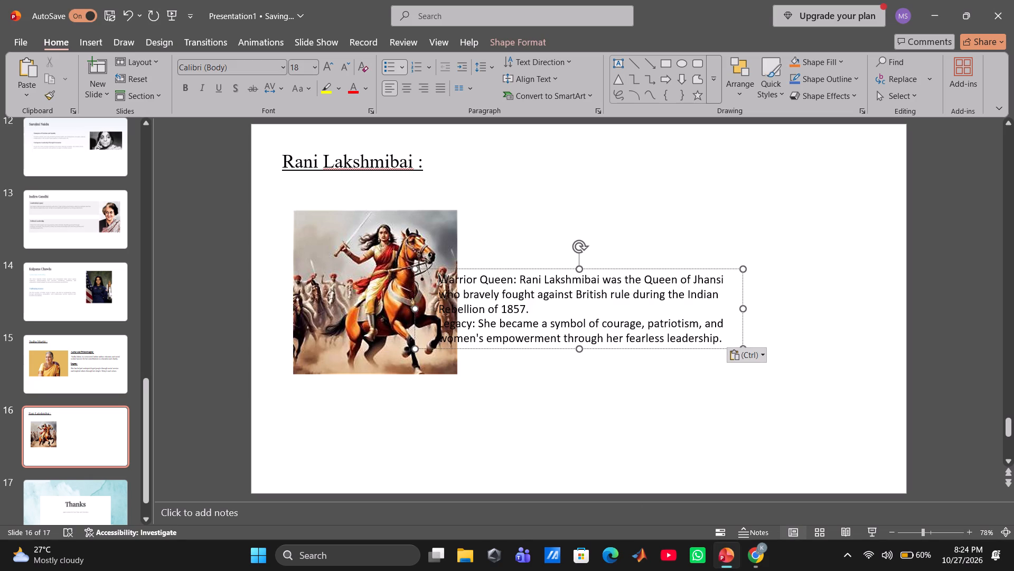
{"action": "left_click", "coordinate": [616, 272]}
{"action": "left_click_drag", "start_coordinate": [608, 264], "coordinate": [645, 218]}
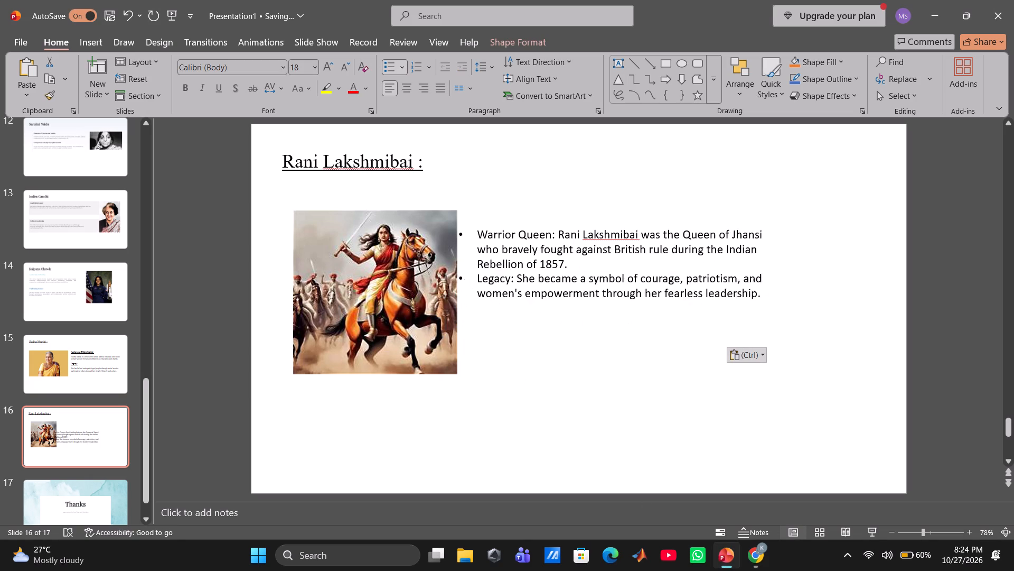
{"action": "left_click_drag", "start_coordinate": [645, 218], "coordinate": [674, 202]}
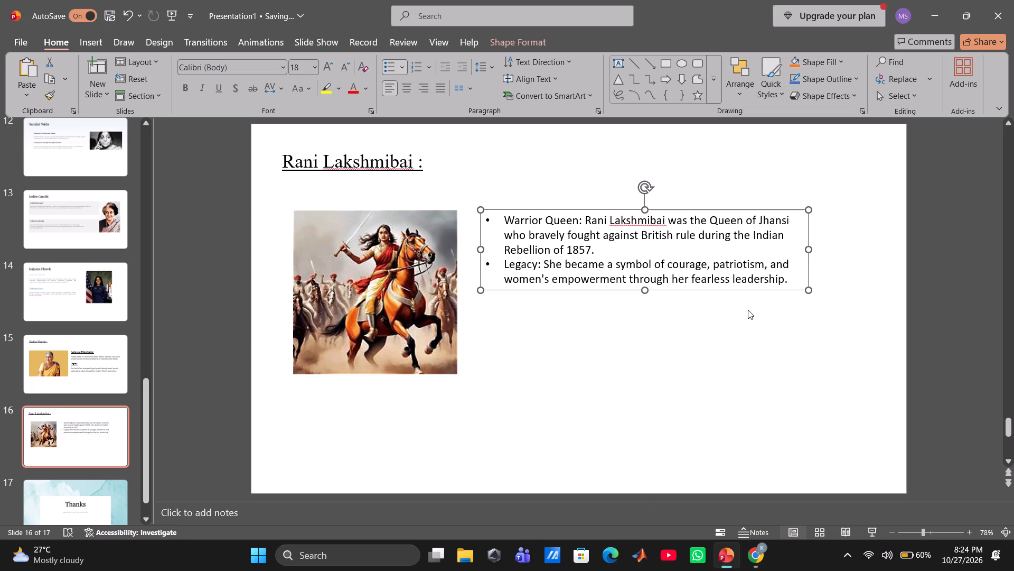
Remove the bullets from the "Warrior Queen:" and "Legacy:" paragraphs on slide 16.
{"action": "left_click", "coordinate": [505, 219]}
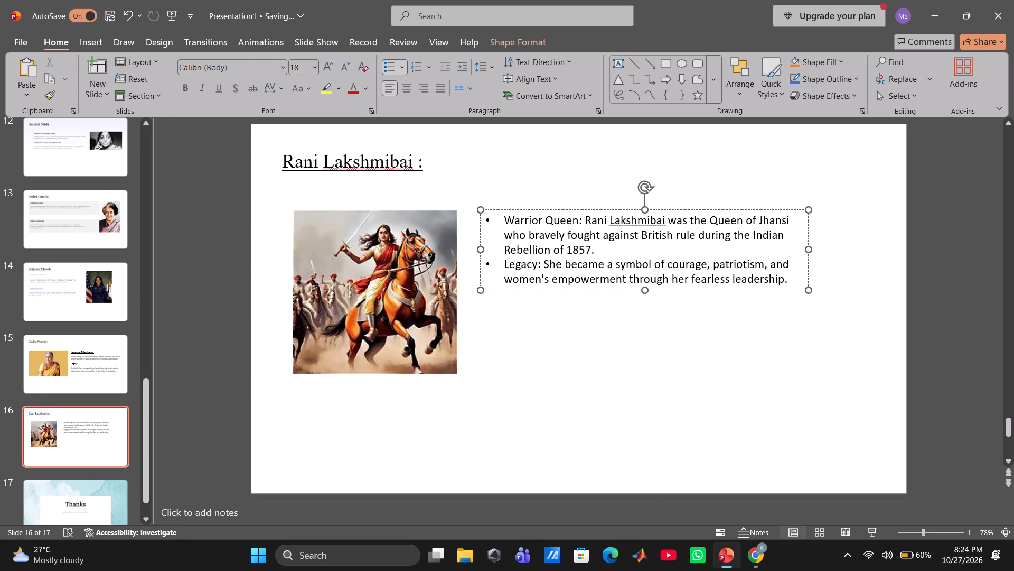
{"action": "key", "text": "BackSpace"}
{"action": "left_click", "coordinate": [505, 267]}
{"action": "key", "text": "BackSpace"}
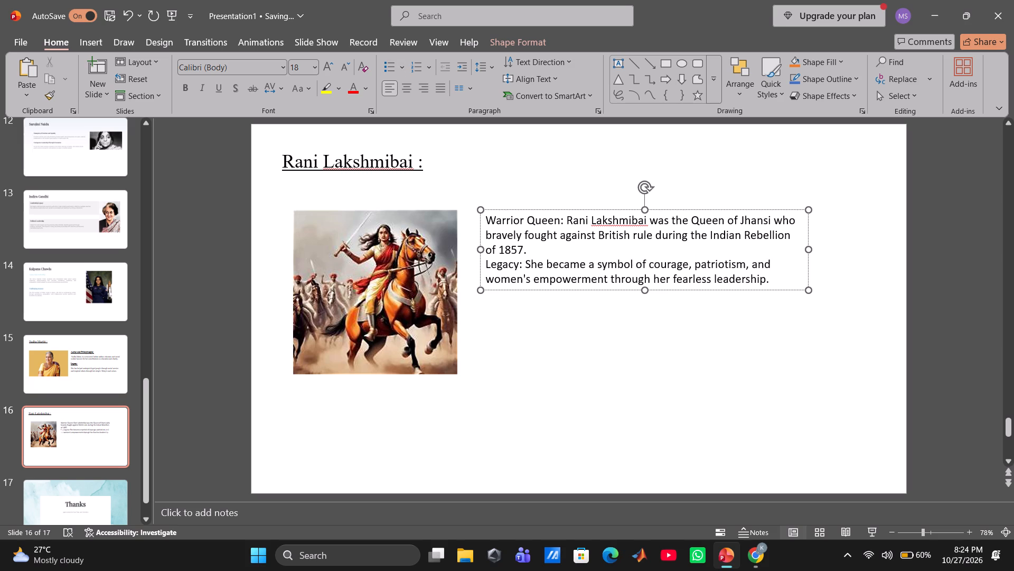
Put slide 16's "Warrior Queen:" and "Legacy:" on their own lines, with blank lines separating the headings and paragraphs.
{"action": "left_click", "coordinate": [570, 217]}
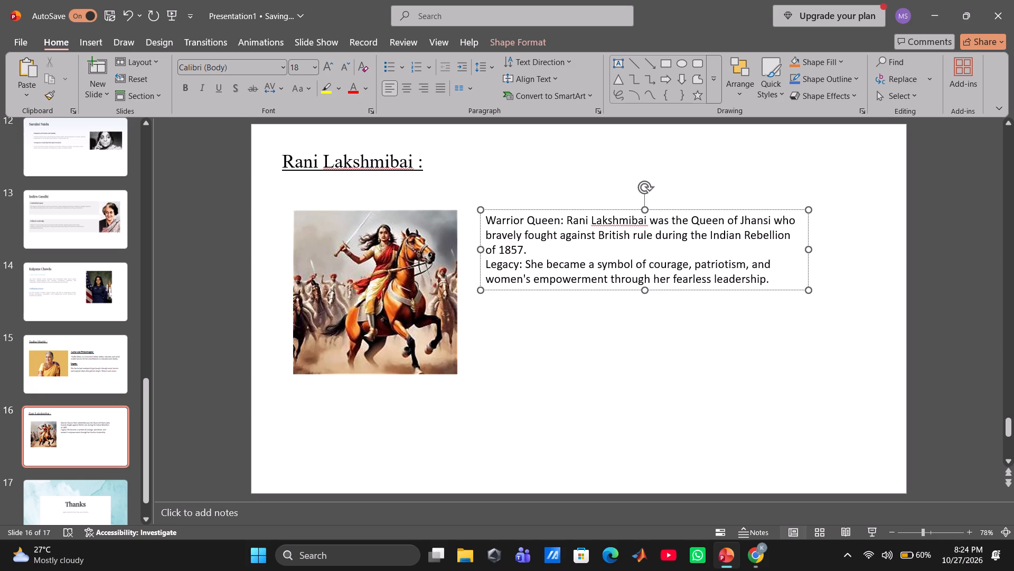
{"action": "left_click", "coordinate": [568, 222]}
{"action": "key", "text": "Return"}
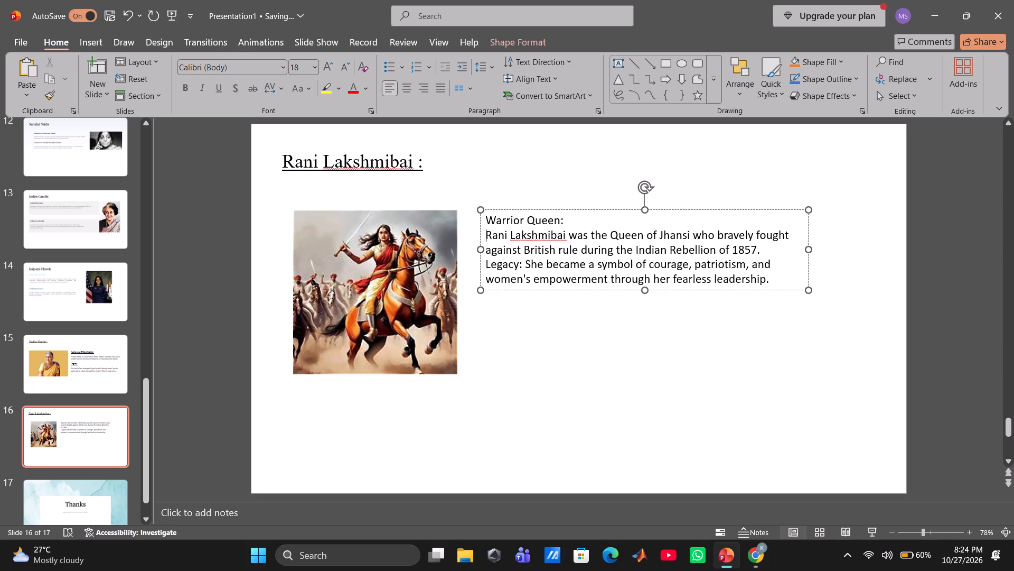
{"action": "left_click", "coordinate": [578, 224]}
{"action": "key", "text": "Return"}
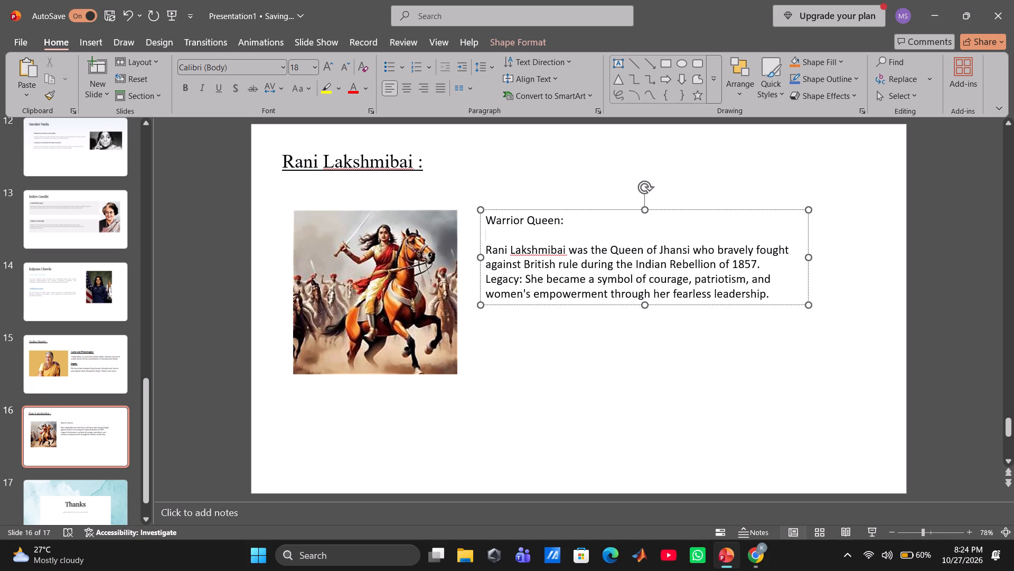
{"action": "left_click", "coordinate": [527, 278]}
{"action": "key", "text": "Return"}
{"action": "left_click", "coordinate": [761, 263]}
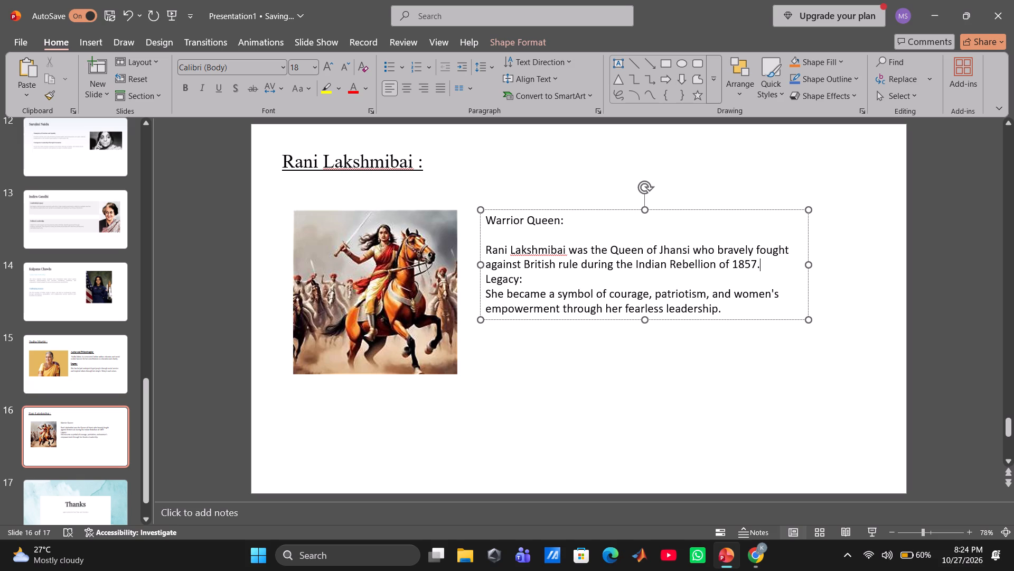
{"action": "key", "text": "Return"}
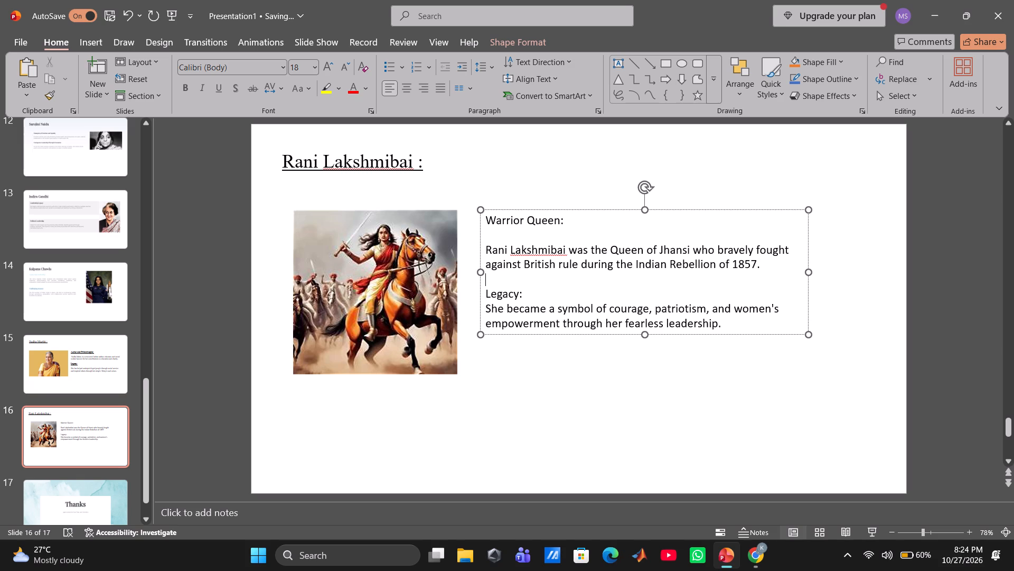
{"action": "left_click", "coordinate": [534, 291]}
{"action": "key", "text": "Return"}
Make the side headings "Legacy:" and "Warrior Queen:" on slide 16 bold and underlined.
{"action": "left_click_drag", "start_coordinate": [522, 291], "coordinate": [522, 292]}
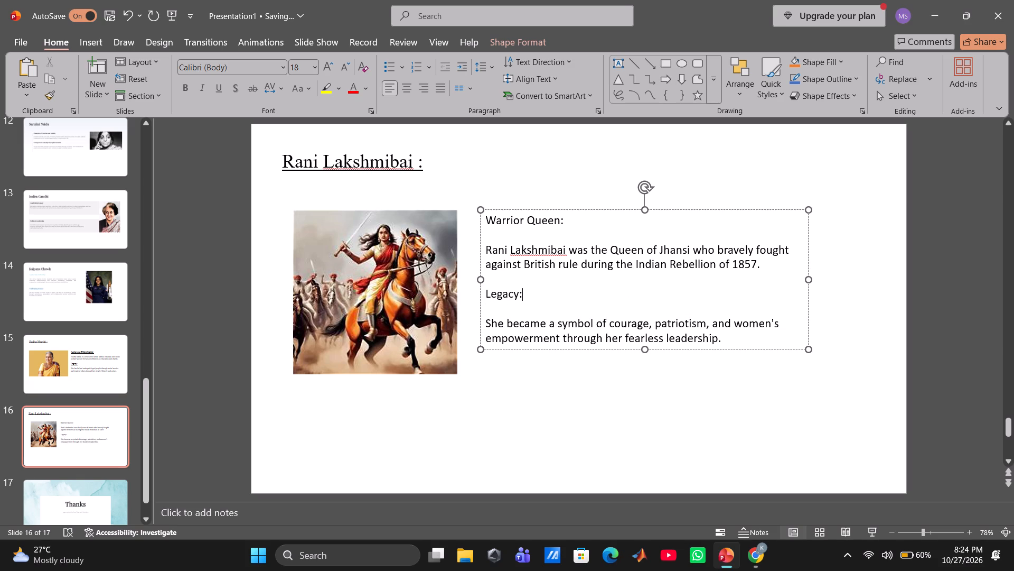
{"action": "left_click_drag", "start_coordinate": [522, 292], "coordinate": [484, 298]}
{"action": "left_click", "coordinate": [490, 281]}
{"action": "left_click", "coordinate": [532, 275]}
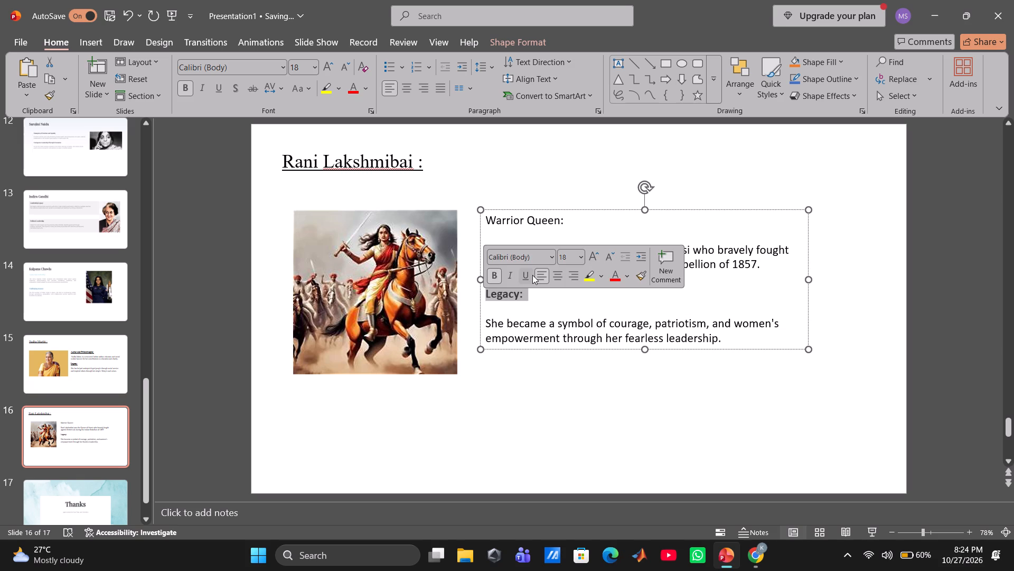
{"action": "left_click_drag", "start_coordinate": [567, 221], "coordinate": [487, 233]}
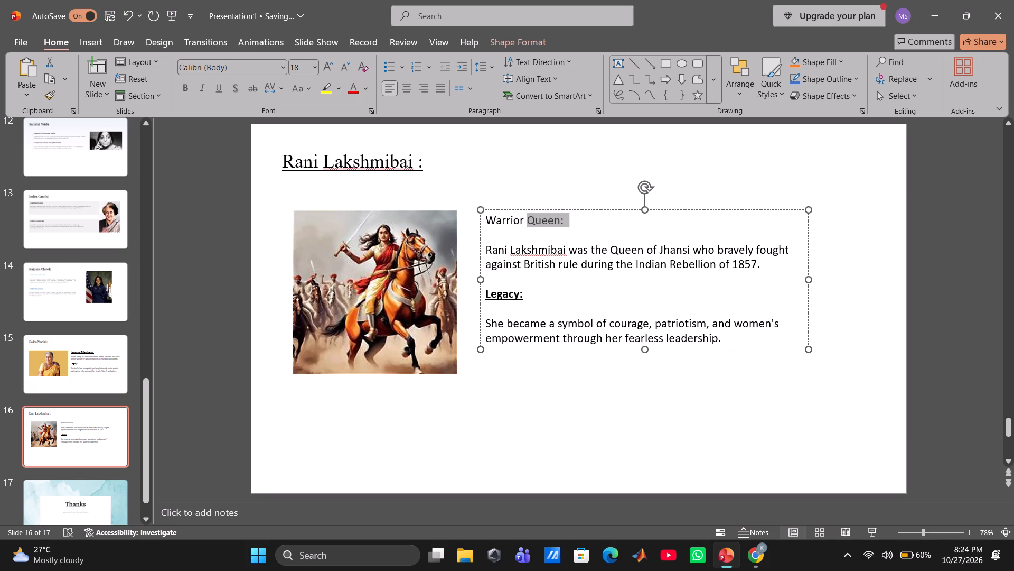
{"action": "left_click_drag", "start_coordinate": [487, 233], "coordinate": [480, 226]}
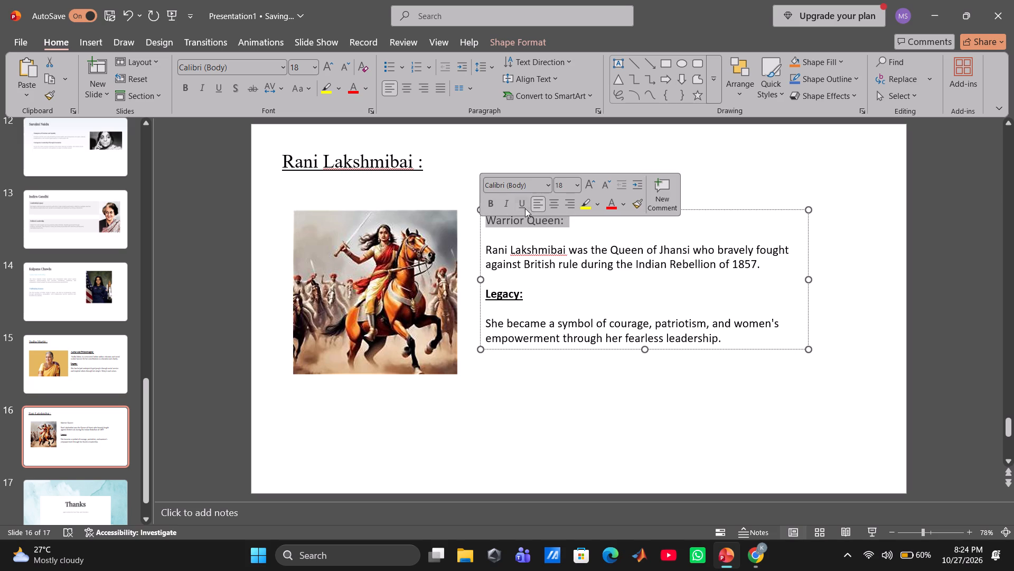
{"action": "left_click", "coordinate": [525, 208]}
{"action": "left_click", "coordinate": [495, 210]}
Set all the body text beside the picture on slide 16 to Times New Roman.
{"action": "left_click", "coordinate": [487, 236]}
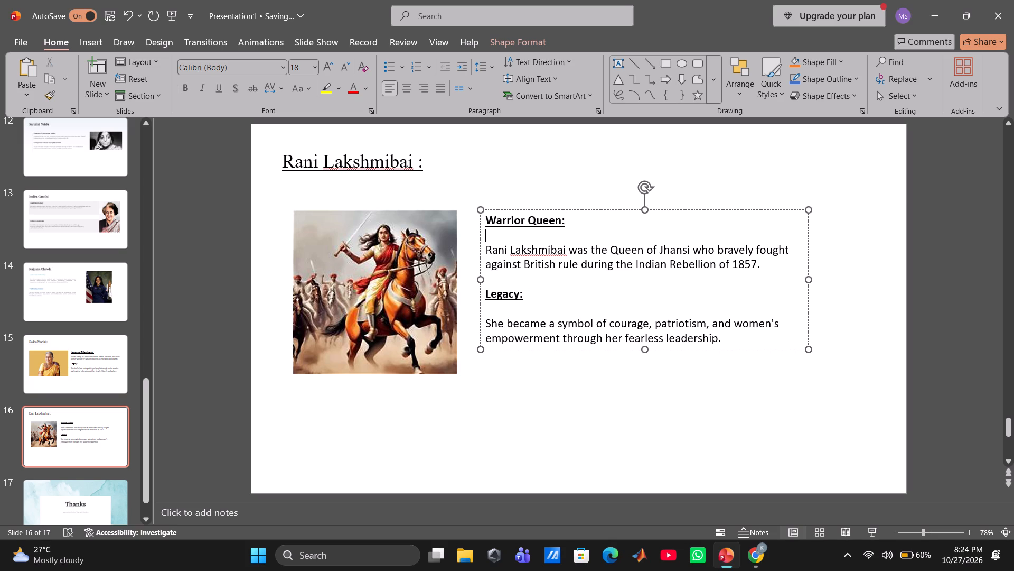
{"action": "key", "text": "ctrl+a"}
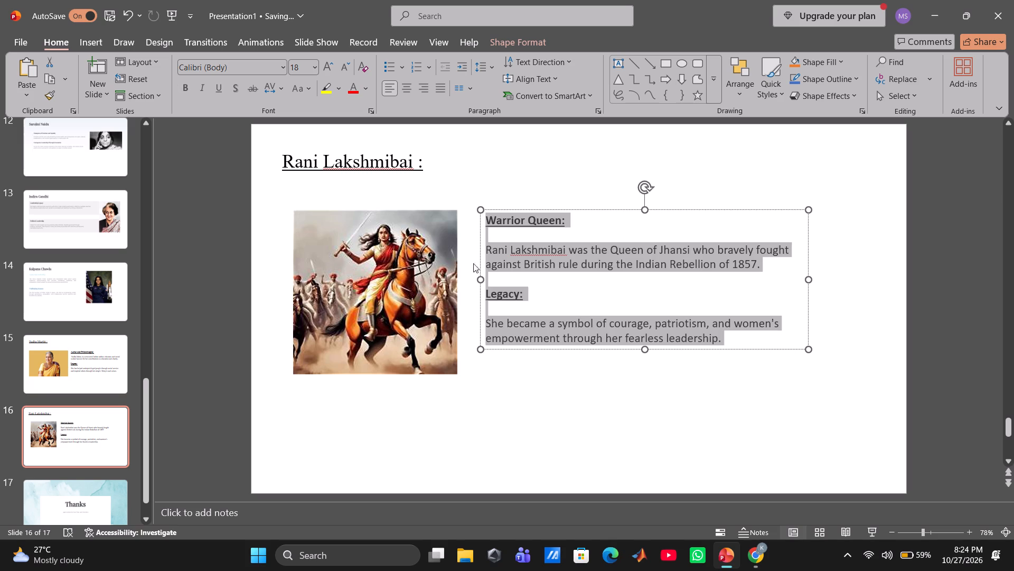
{"action": "left_click", "coordinate": [247, 63]}
{"action": "key", "text": "t"}
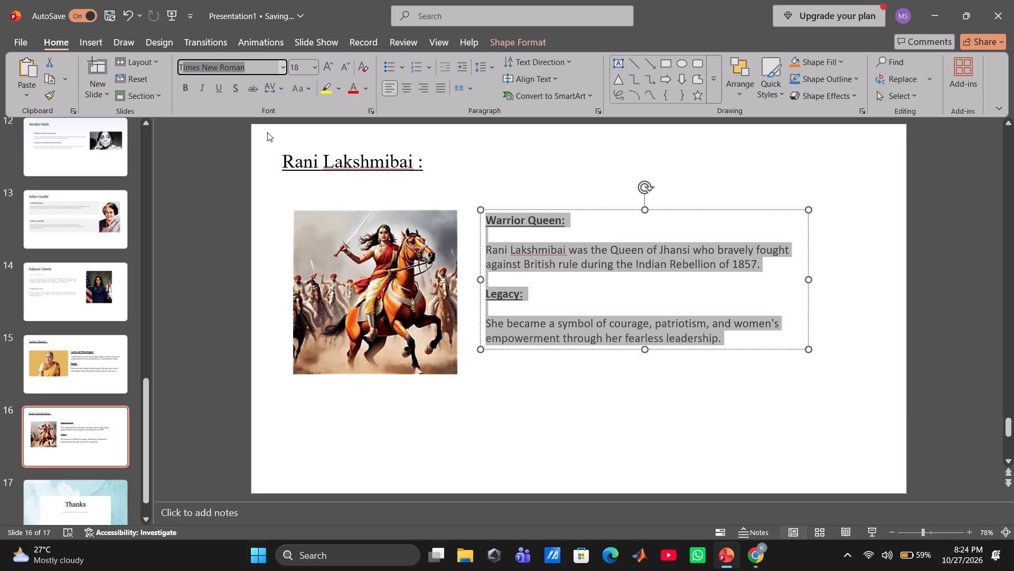
{"action": "key", "text": "i"}
{"action": "key", "text": "Return"}
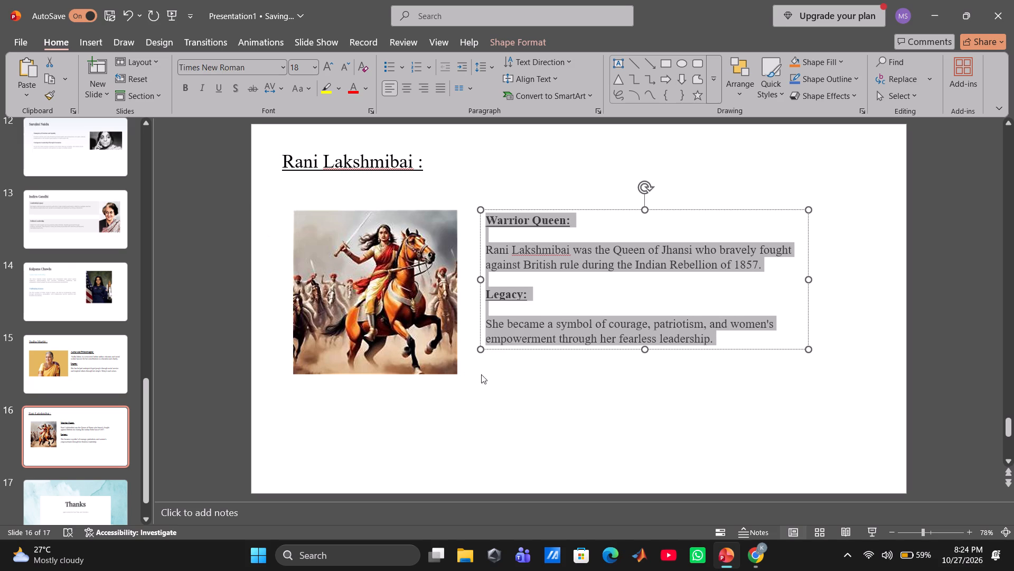
{"action": "left_click", "coordinate": [529, 413]}
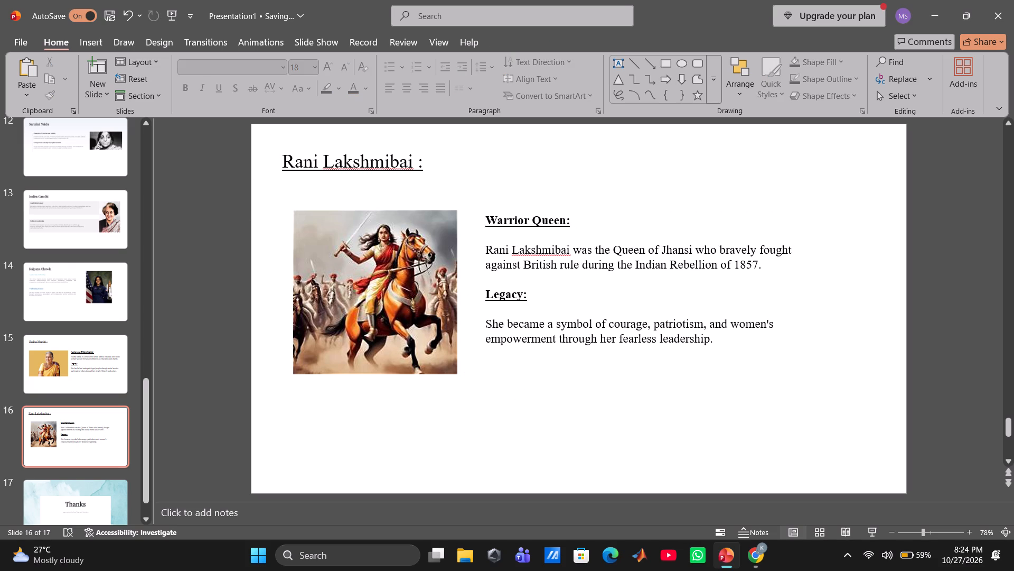
Insert a space in slide 16's heading so the name is written "Rani Lakshmi bai :".
{"action": "left_click", "coordinate": [374, 168]}
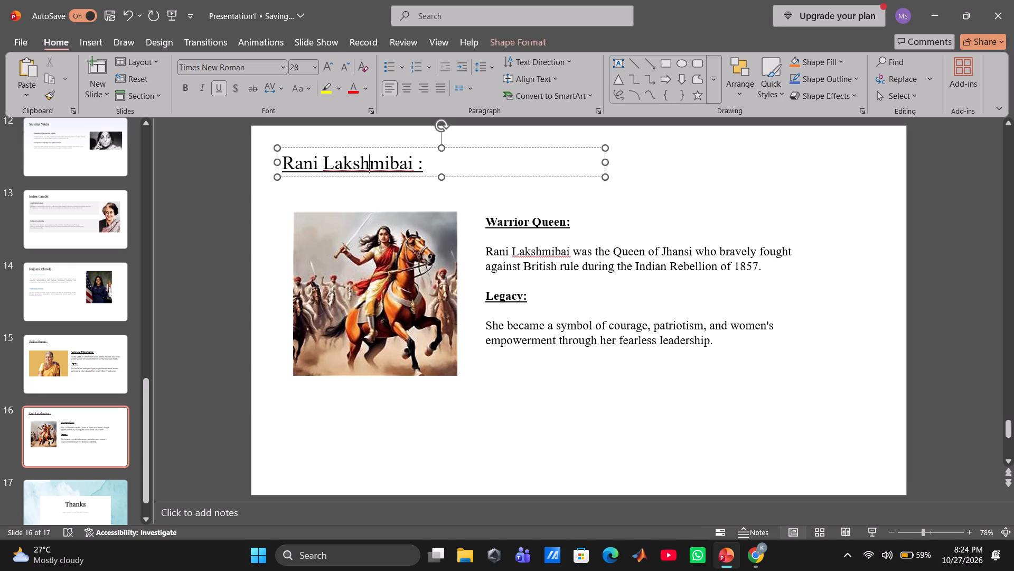
{"action": "left_click", "coordinate": [392, 162]}
{"action": "key", "text": "space"}
{"action": "left_click", "coordinate": [417, 200]}
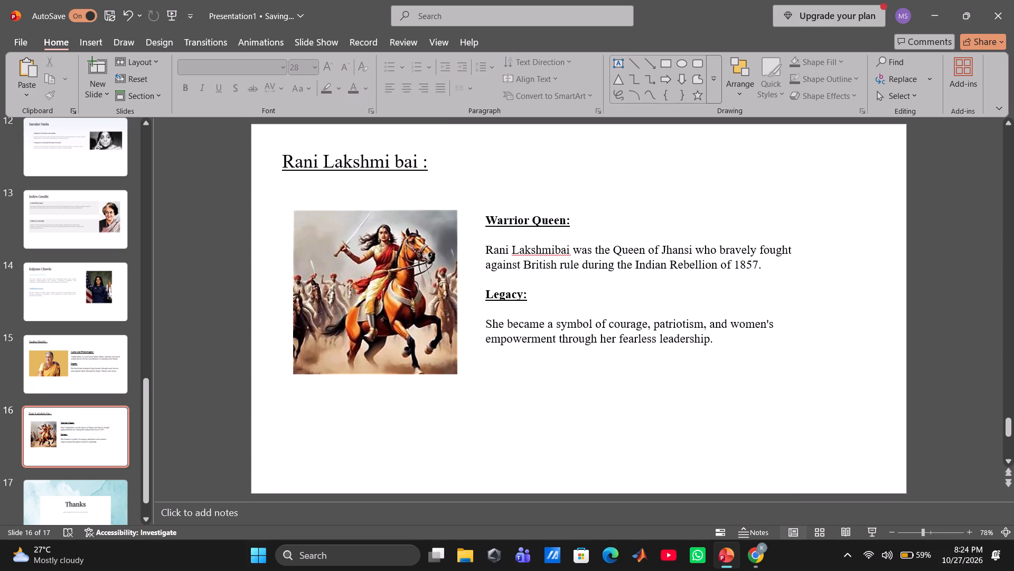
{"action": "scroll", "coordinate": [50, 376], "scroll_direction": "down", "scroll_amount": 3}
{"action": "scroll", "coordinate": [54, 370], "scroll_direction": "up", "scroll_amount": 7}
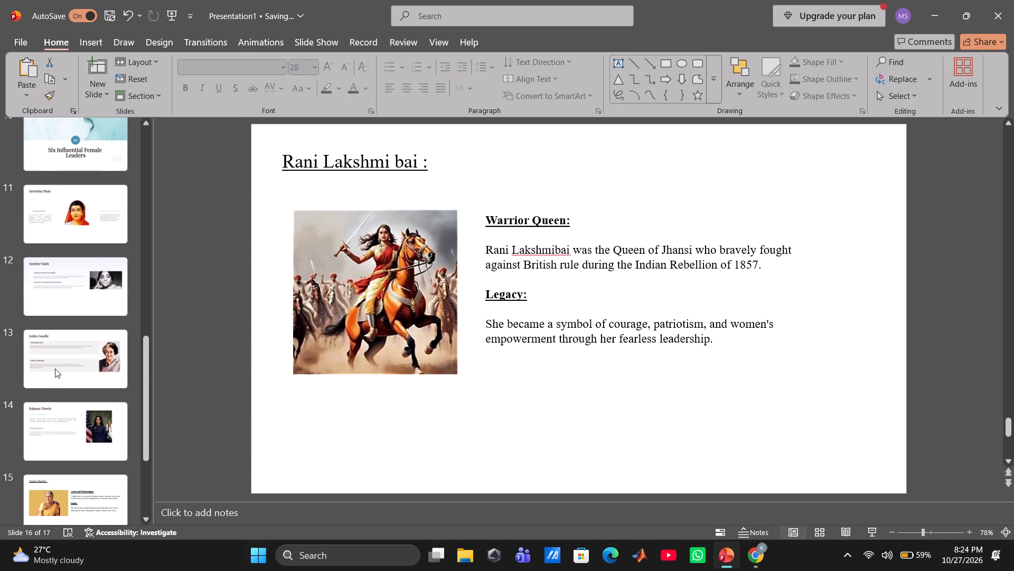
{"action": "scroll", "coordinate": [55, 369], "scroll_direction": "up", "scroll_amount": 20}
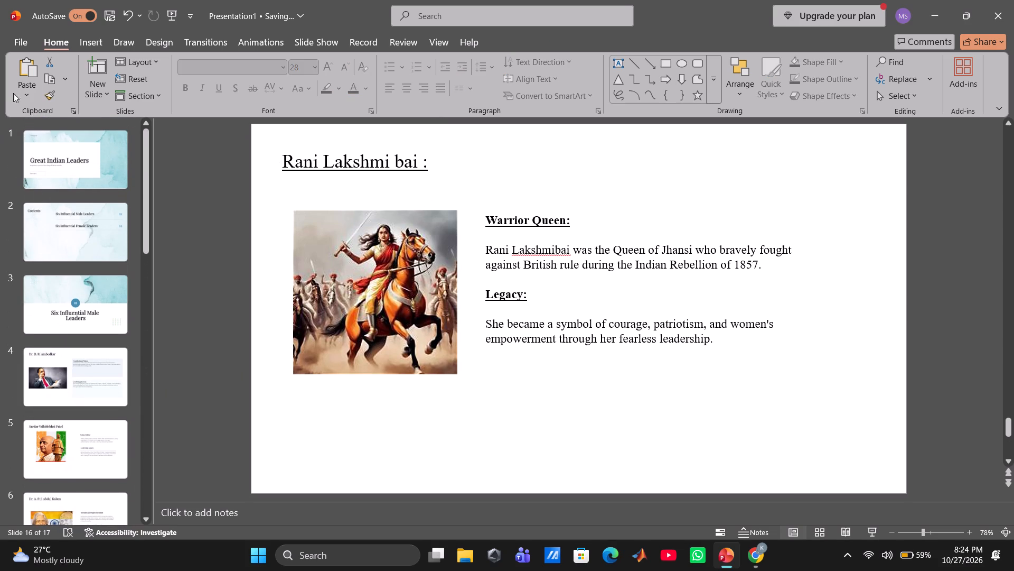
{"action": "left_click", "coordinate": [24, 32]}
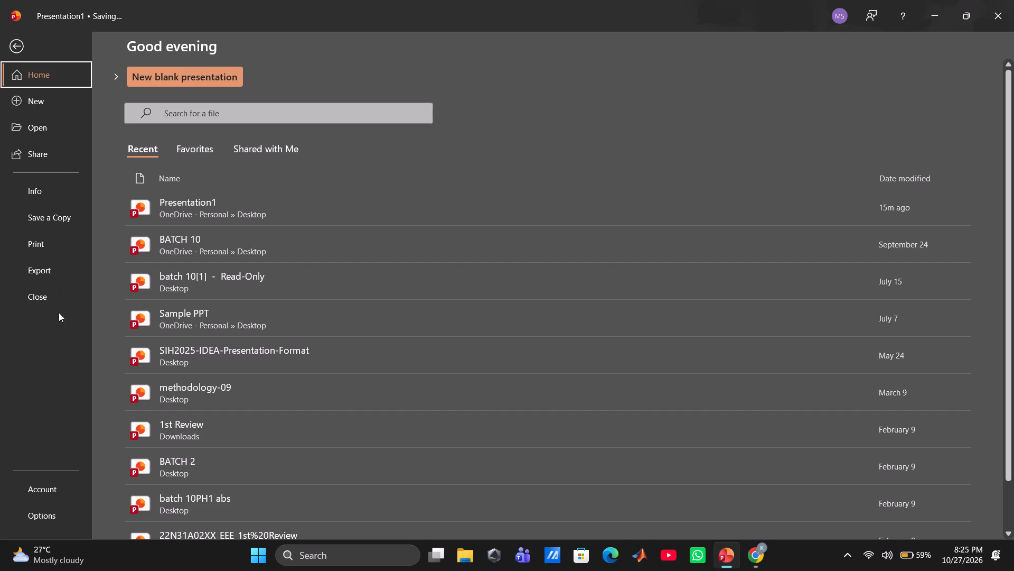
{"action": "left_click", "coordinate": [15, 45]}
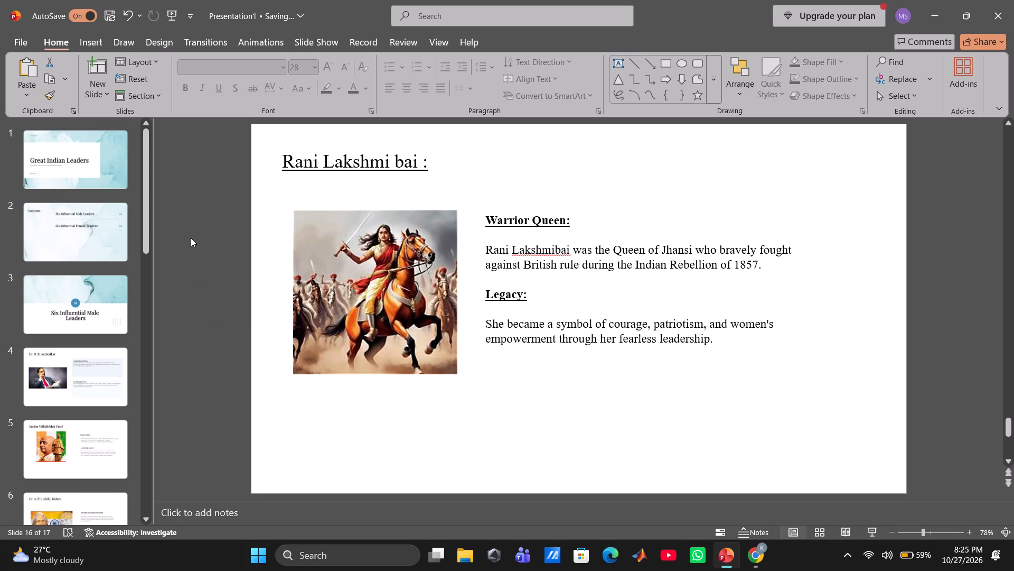
Save the presentation.
{"action": "key", "text": "ctrl+s"}
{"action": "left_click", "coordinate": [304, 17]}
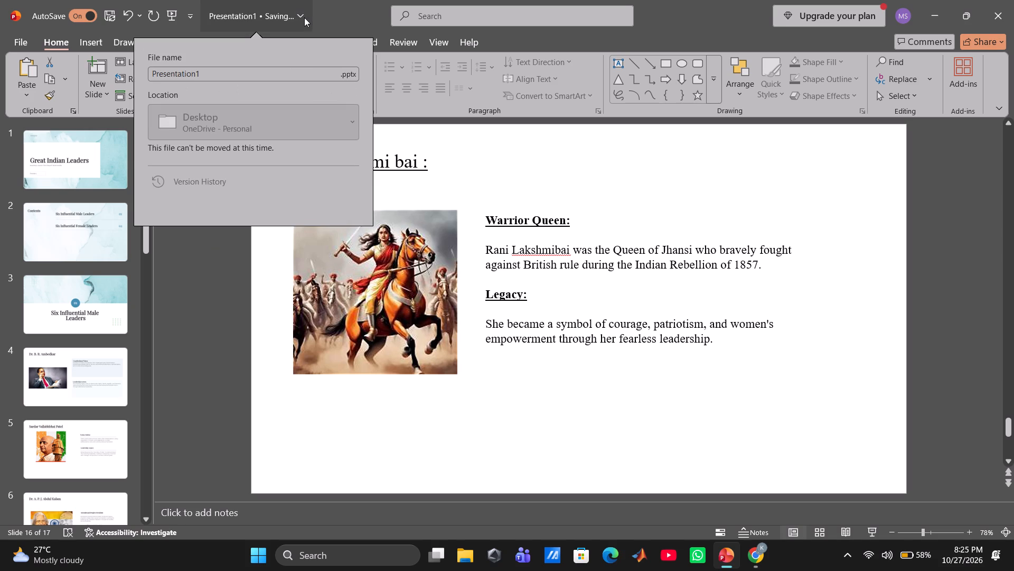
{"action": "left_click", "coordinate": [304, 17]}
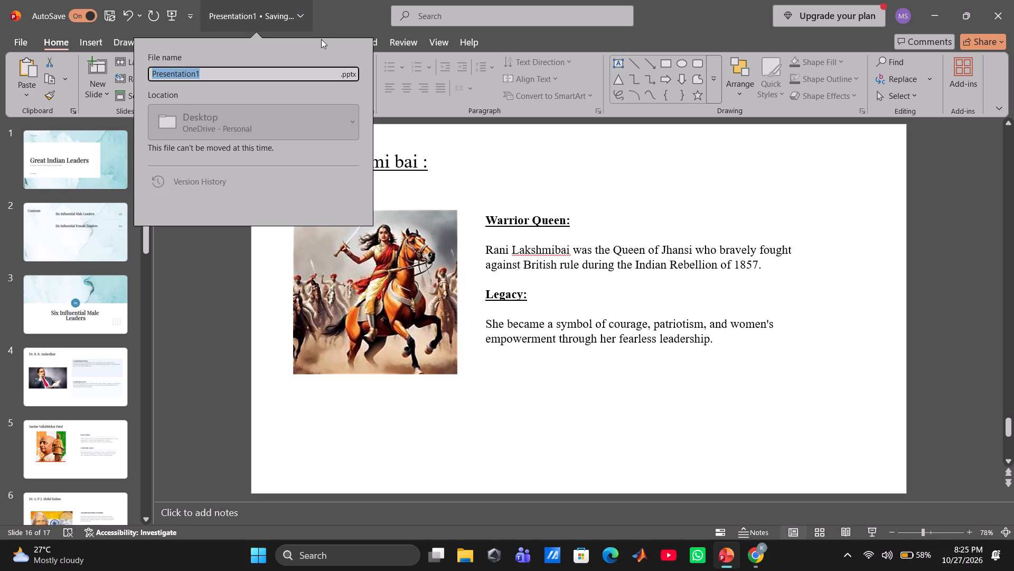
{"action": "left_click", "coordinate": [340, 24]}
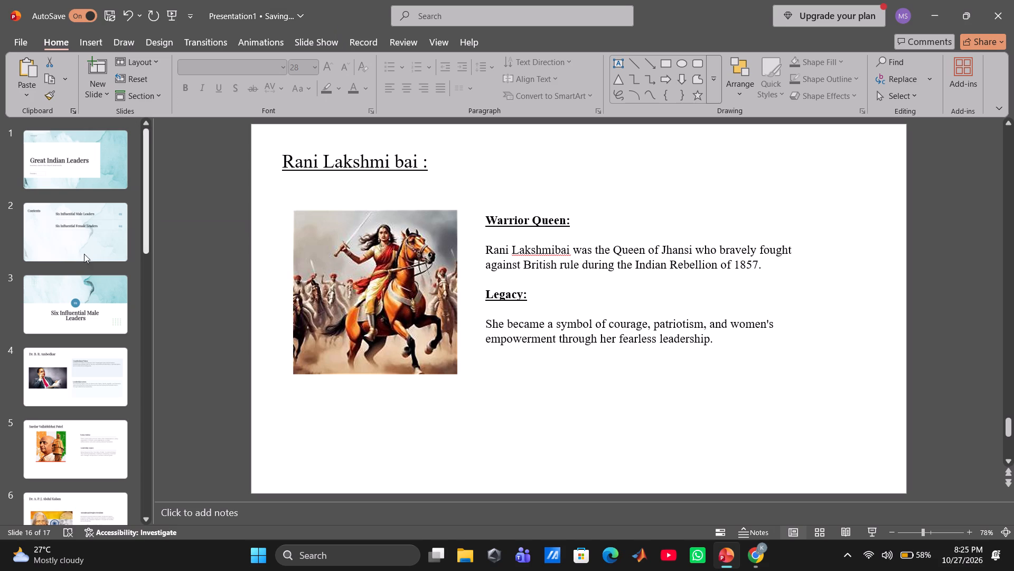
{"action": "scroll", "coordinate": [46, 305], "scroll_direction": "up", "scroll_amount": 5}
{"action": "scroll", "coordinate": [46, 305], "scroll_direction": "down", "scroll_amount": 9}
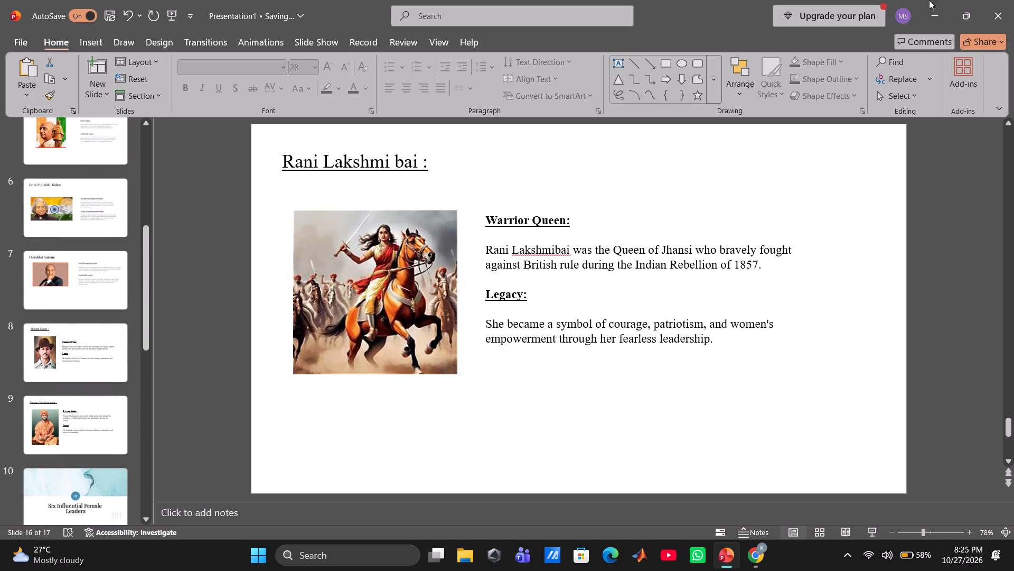
Close the browser window holding the ChatGPT conversation and return to the PowerPoint presentation.
{"action": "left_click", "coordinate": [941, 1]}
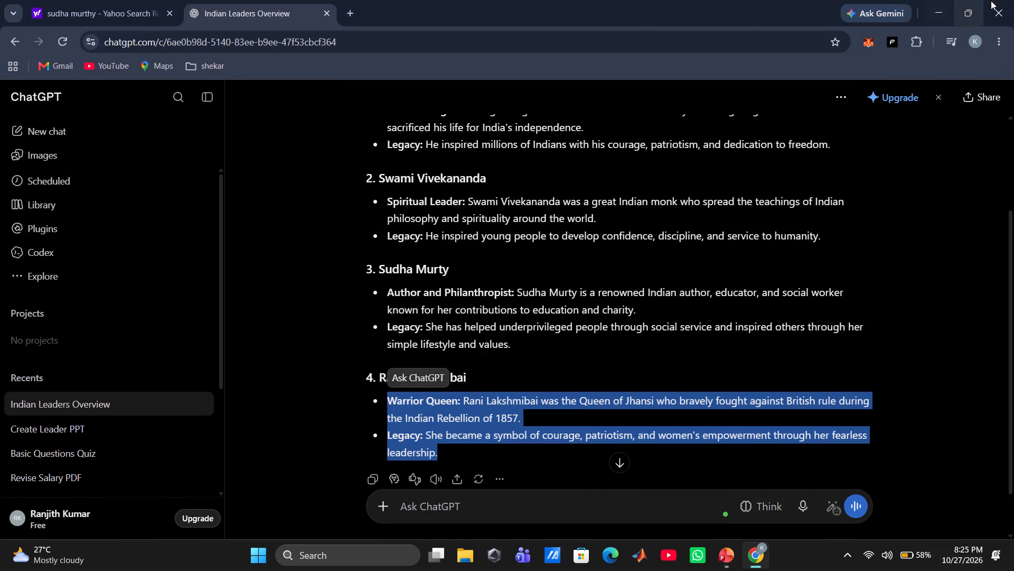
{"action": "left_click", "coordinate": [994, 1]}
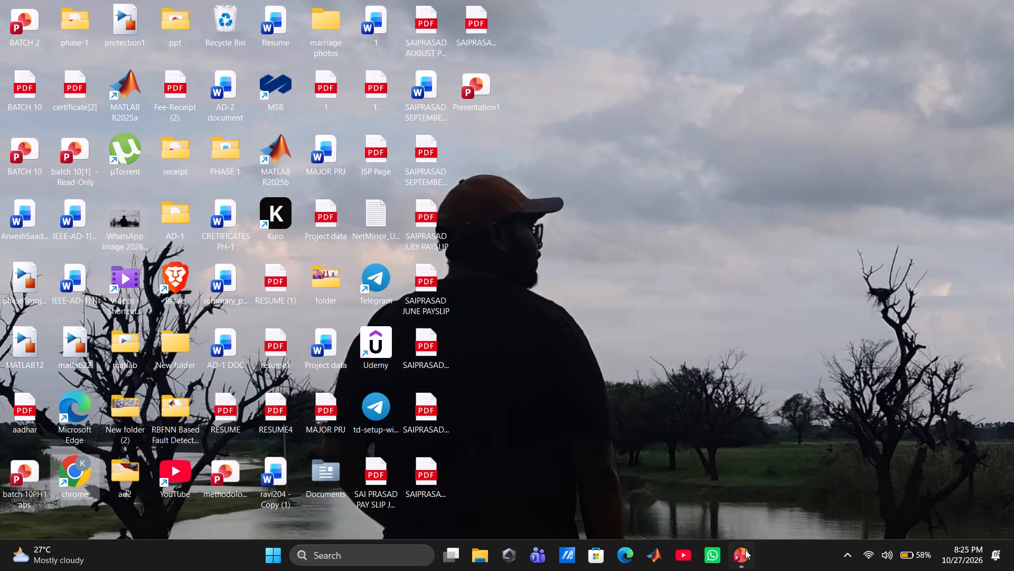
{"action": "left_click", "coordinate": [745, 550]}
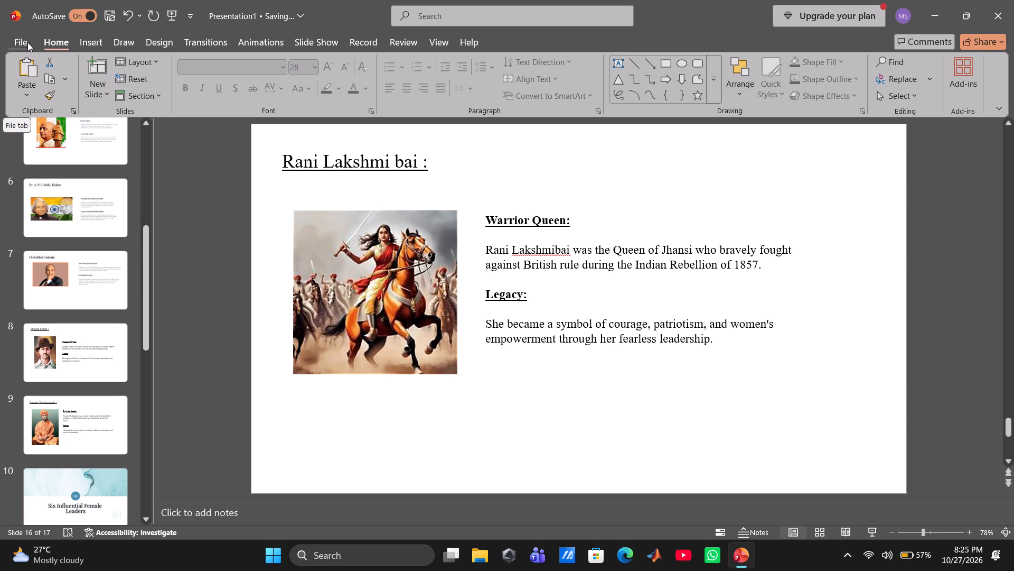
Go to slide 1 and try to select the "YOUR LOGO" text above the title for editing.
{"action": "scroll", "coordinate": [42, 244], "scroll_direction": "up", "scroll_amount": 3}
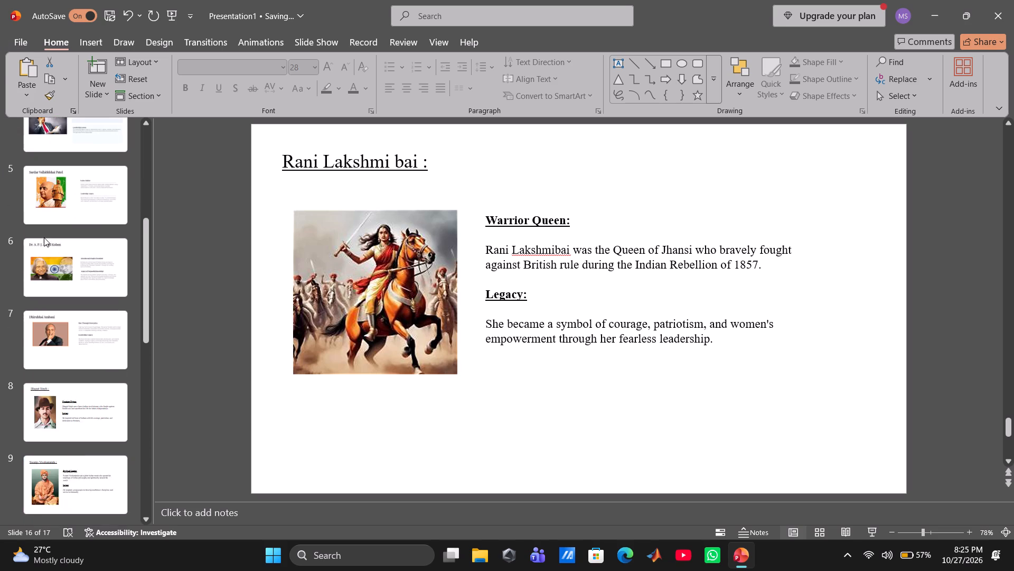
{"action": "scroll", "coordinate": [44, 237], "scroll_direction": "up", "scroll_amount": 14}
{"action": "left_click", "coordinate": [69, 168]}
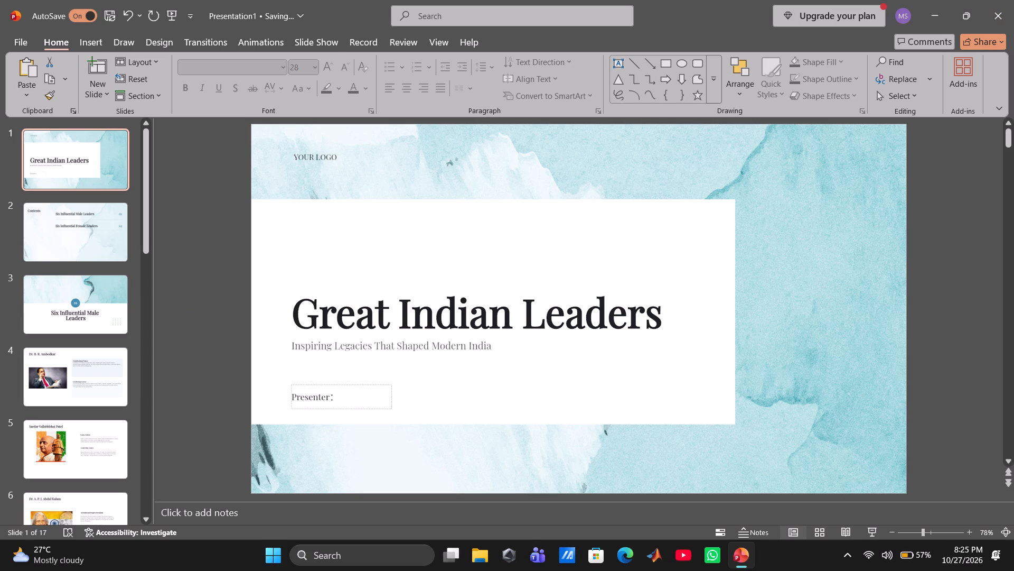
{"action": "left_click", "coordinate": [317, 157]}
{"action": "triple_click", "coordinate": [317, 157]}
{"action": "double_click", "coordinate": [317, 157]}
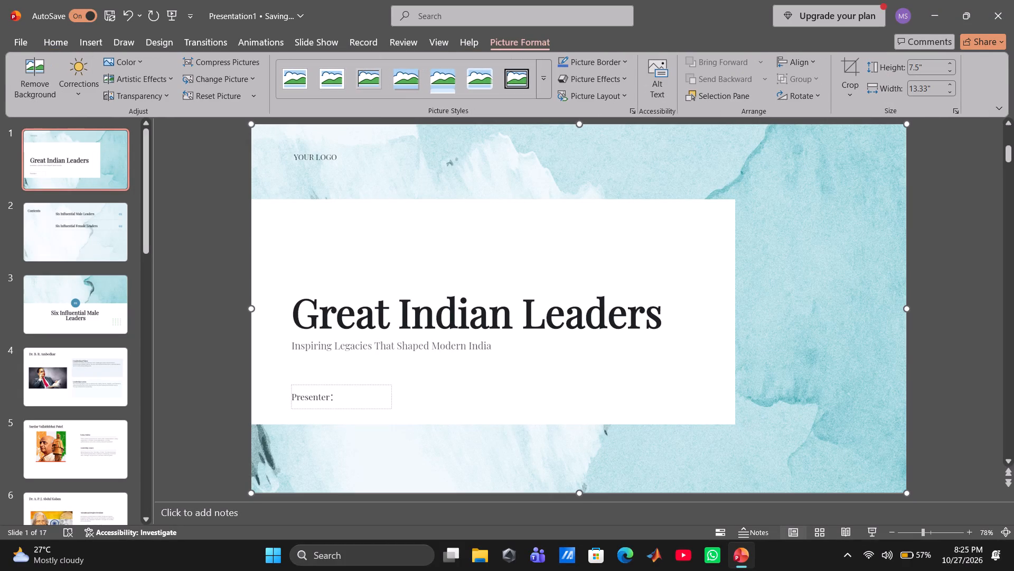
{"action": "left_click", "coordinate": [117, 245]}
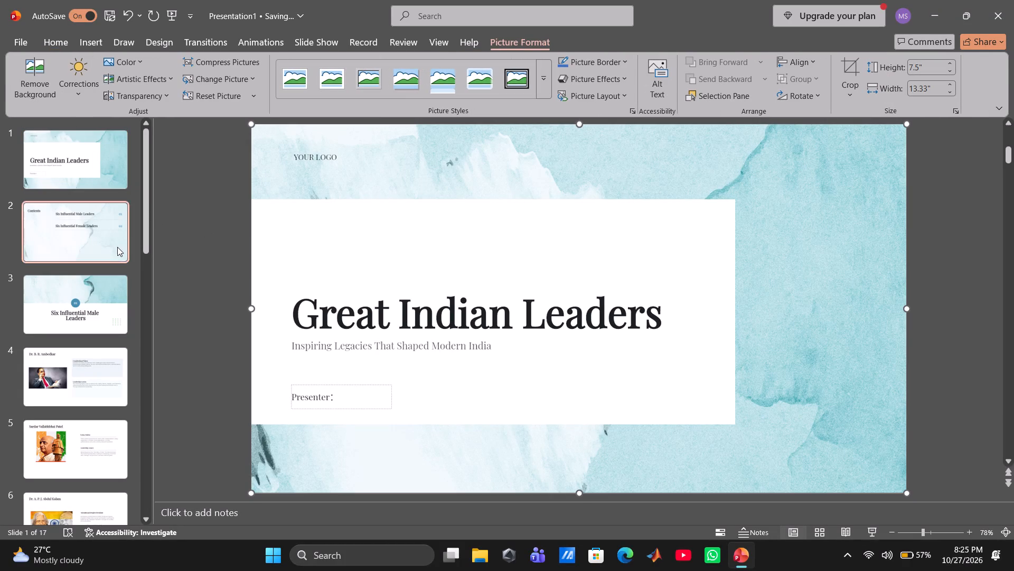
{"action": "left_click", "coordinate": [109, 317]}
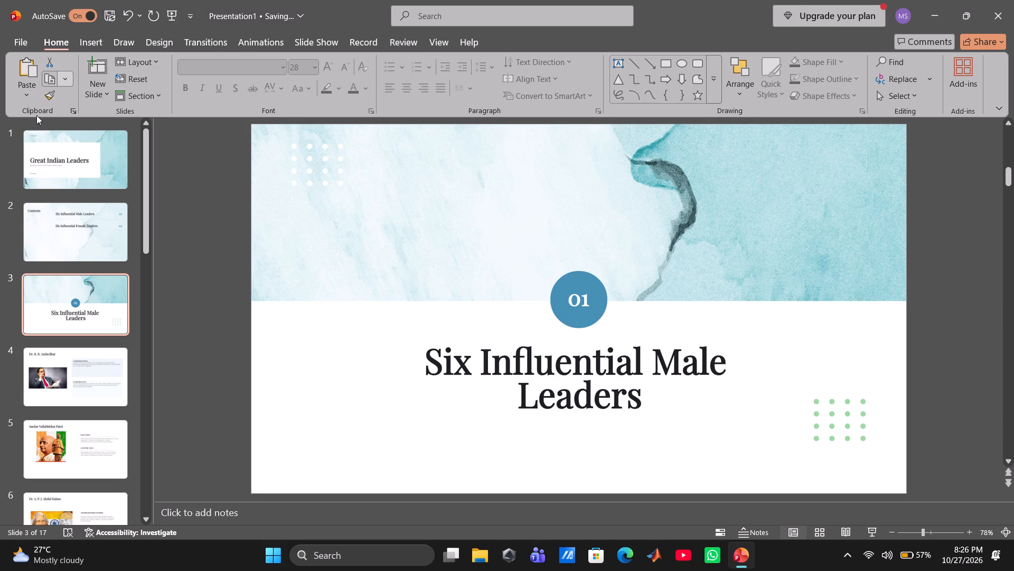
Cover the "Presenter:" text on slide 1 with a rectangle about 2.55" wide and 0.67" high, filled white.
{"action": "left_click", "coordinate": [45, 173]}
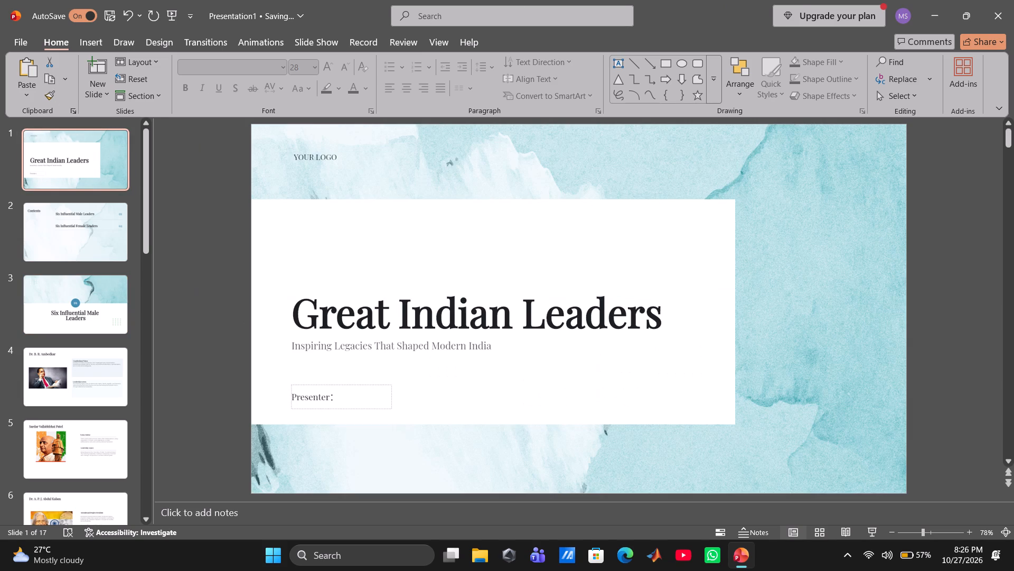
{"action": "left_click", "coordinate": [665, 68]}
{"action": "left_click_drag", "start_coordinate": [279, 380], "coordinate": [405, 413]}
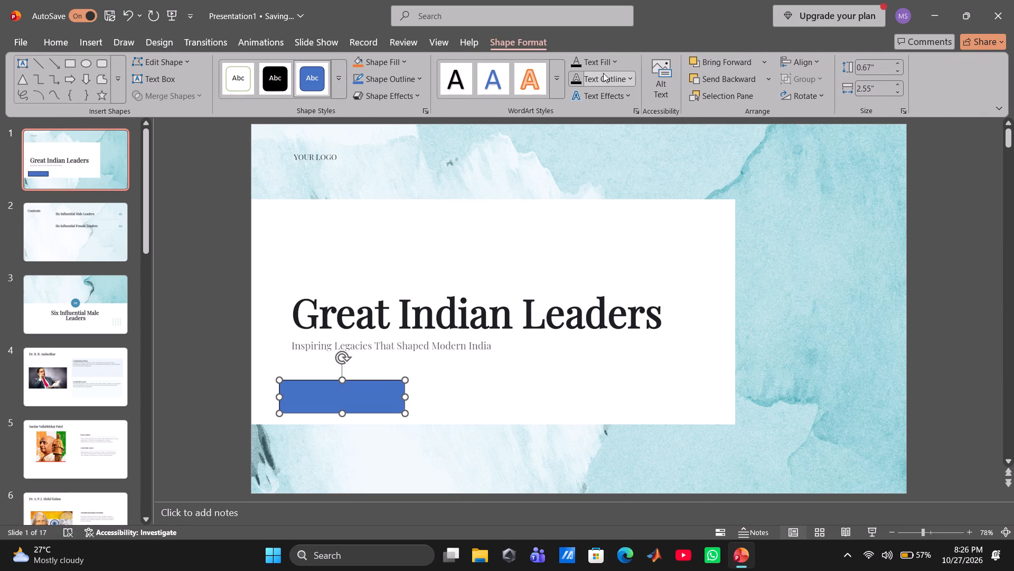
{"action": "left_click", "coordinate": [402, 63]}
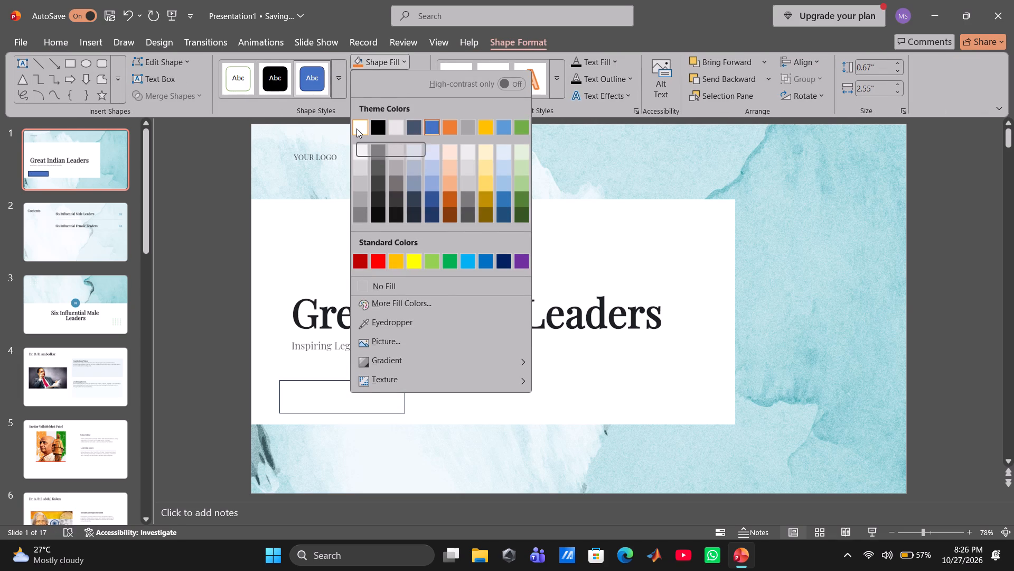
{"action": "left_click", "coordinate": [356, 128]}
{"action": "left_click", "coordinate": [478, 374]}
{"action": "left_click", "coordinate": [470, 376]}
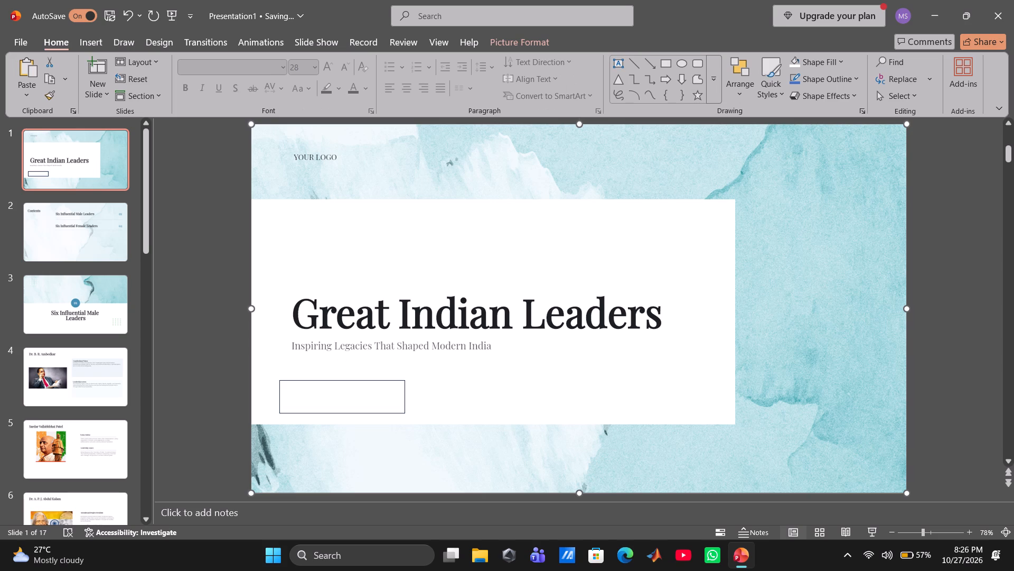
{"action": "double_click", "coordinate": [544, 249]}
{"action": "left_click", "coordinate": [544, 249]}
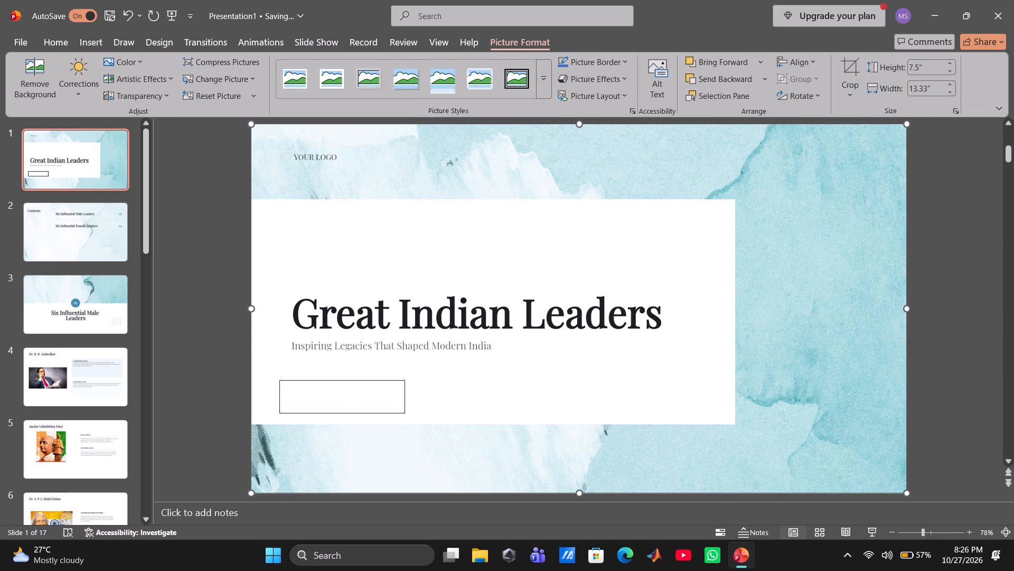
{"action": "left_click", "coordinate": [402, 398]}
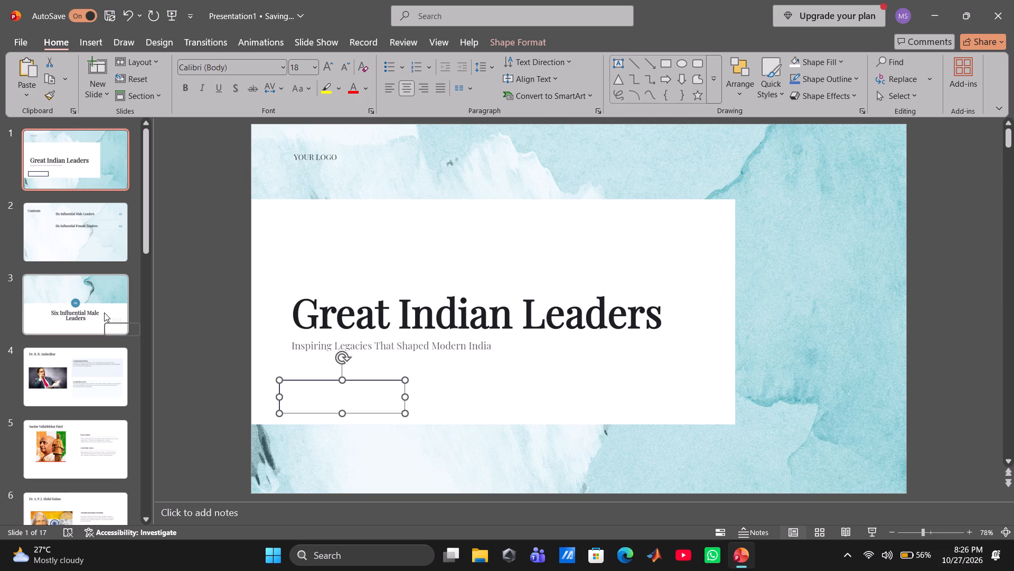
Look through the thumbnails of the whole presentation, down to the "Thanks" slide and back to slide 1.
{"action": "scroll", "coordinate": [96, 339], "scroll_direction": "down", "scroll_amount": 14}
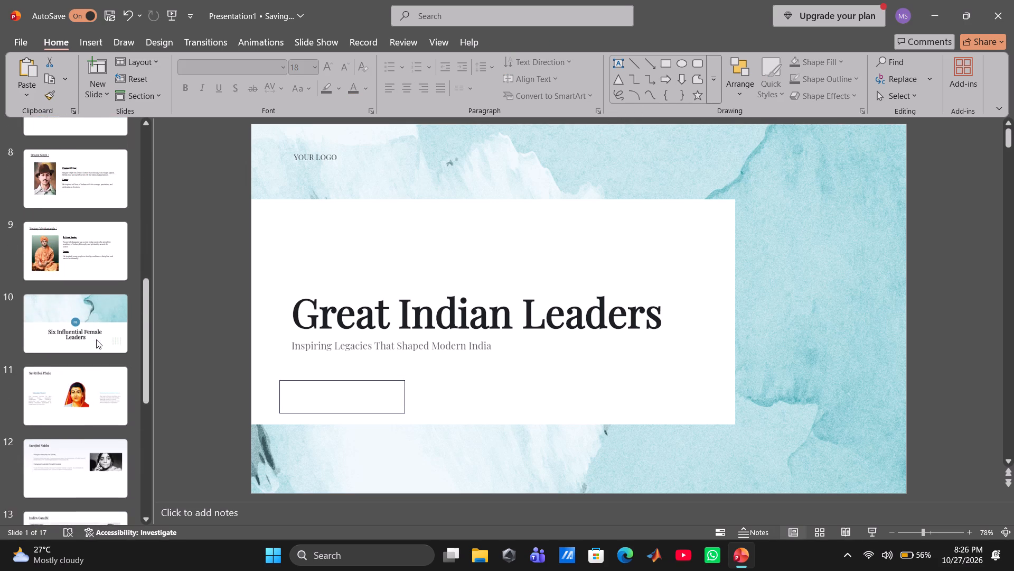
{"action": "scroll", "coordinate": [96, 339], "scroll_direction": "down", "scroll_amount": 13}
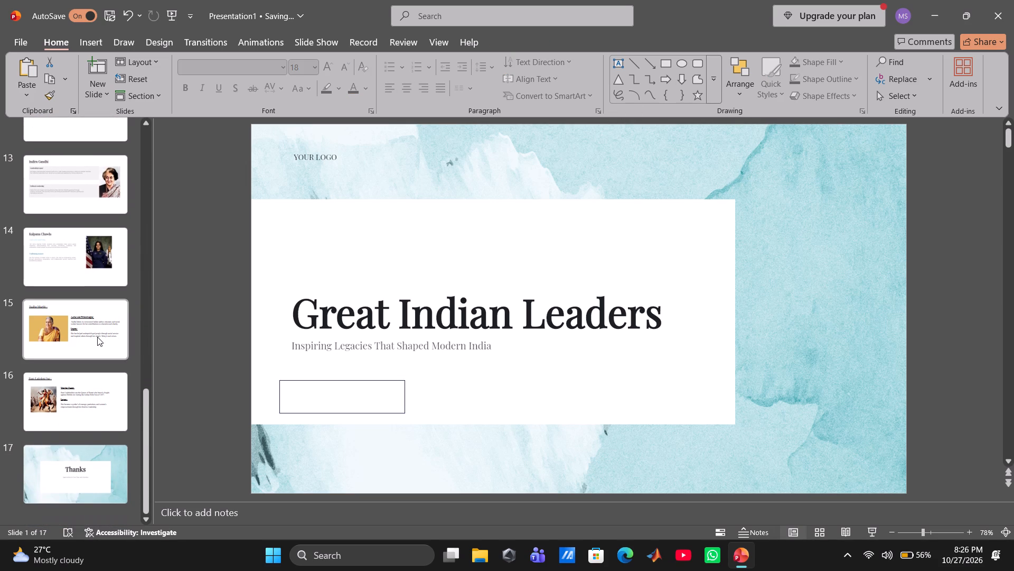
{"action": "scroll", "coordinate": [97, 337], "scroll_direction": "up", "scroll_amount": 15}
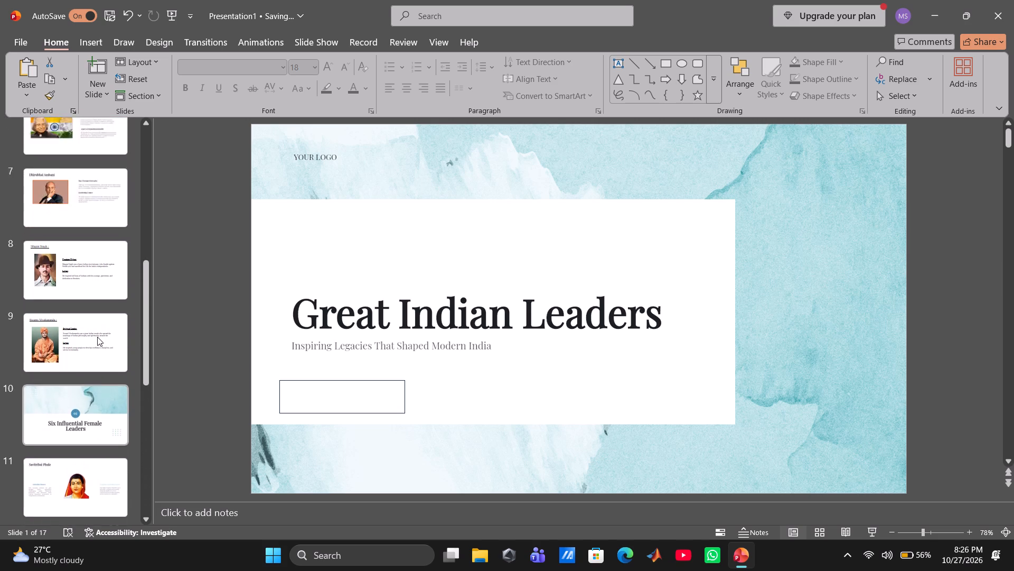
{"action": "scroll", "coordinate": [97, 337], "scroll_direction": "up", "scroll_amount": 17}
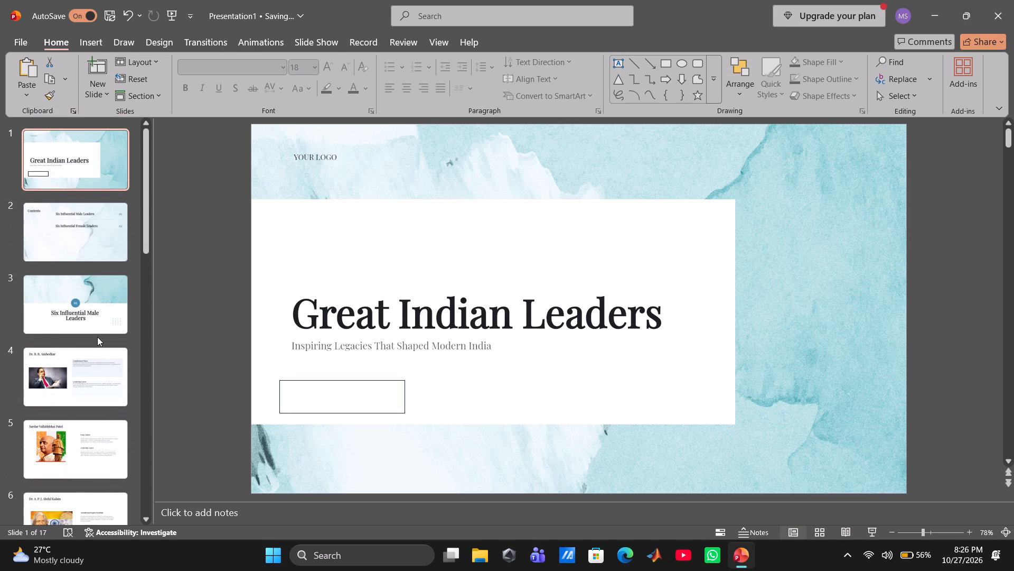
{"action": "scroll", "coordinate": [97, 337], "scroll_direction": "up", "scroll_amount": 1}
Set the text highlight of the white rectangle on slide 1 to No Color.
{"action": "left_click", "coordinate": [353, 393]}
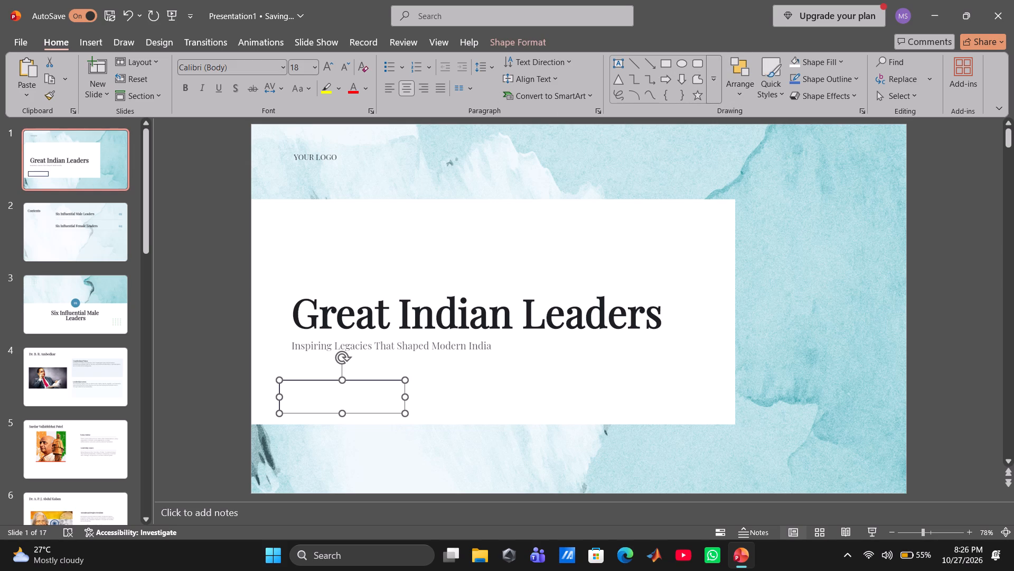
{"action": "left_click", "coordinate": [337, 87]}
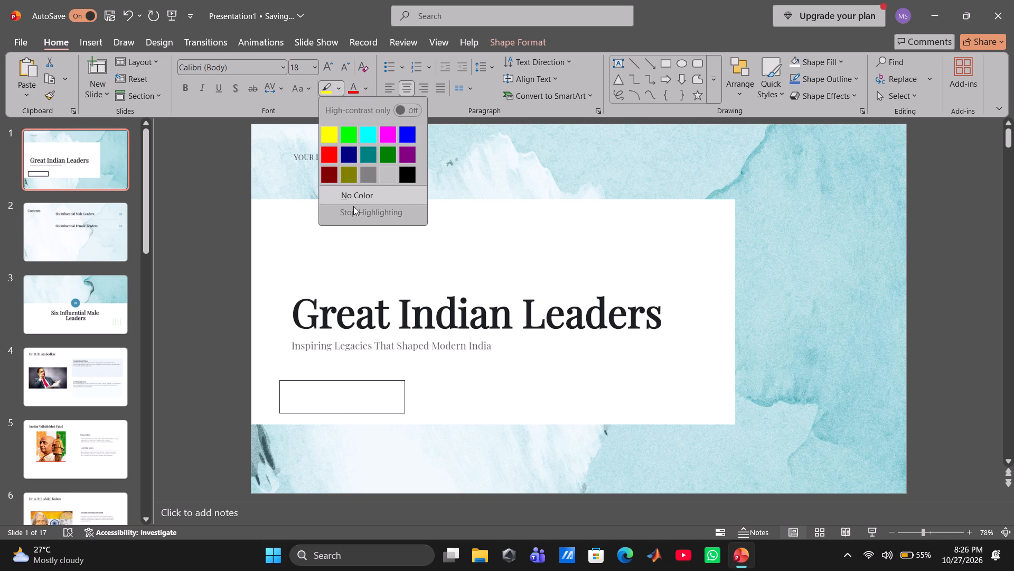
{"action": "left_click", "coordinate": [368, 90]}
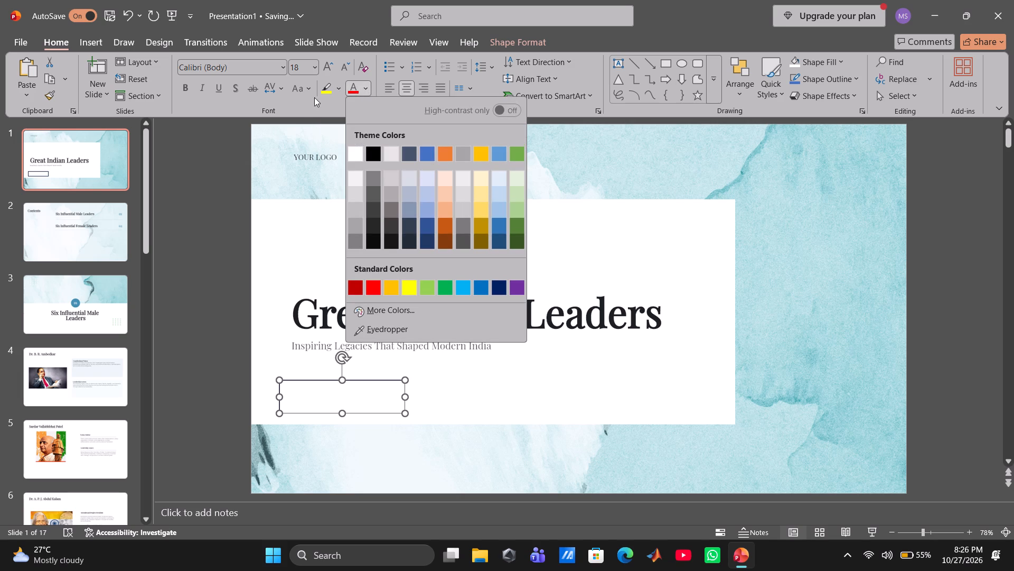
{"action": "left_click", "coordinate": [300, 108]}
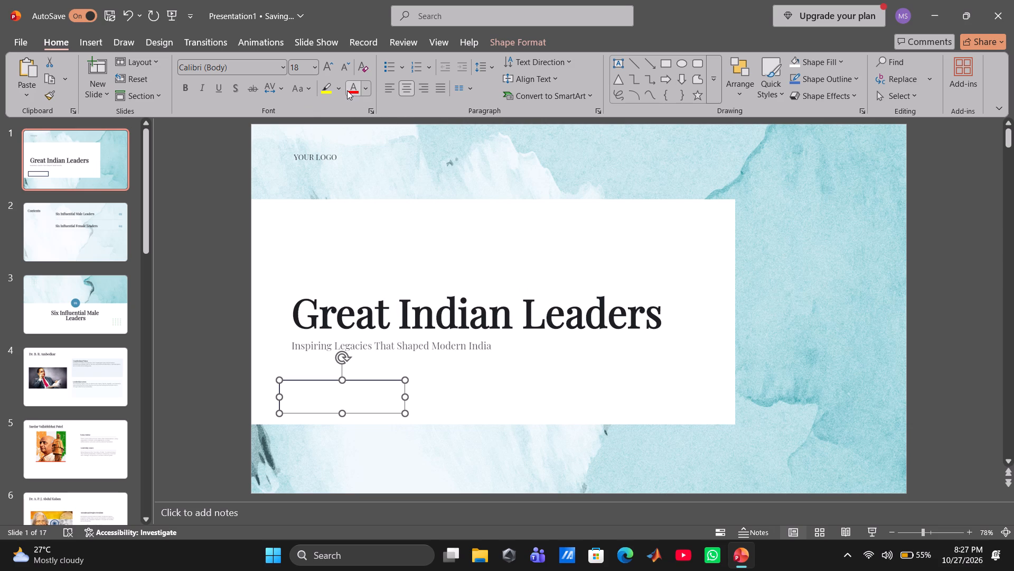
{"action": "left_click", "coordinate": [337, 89]}
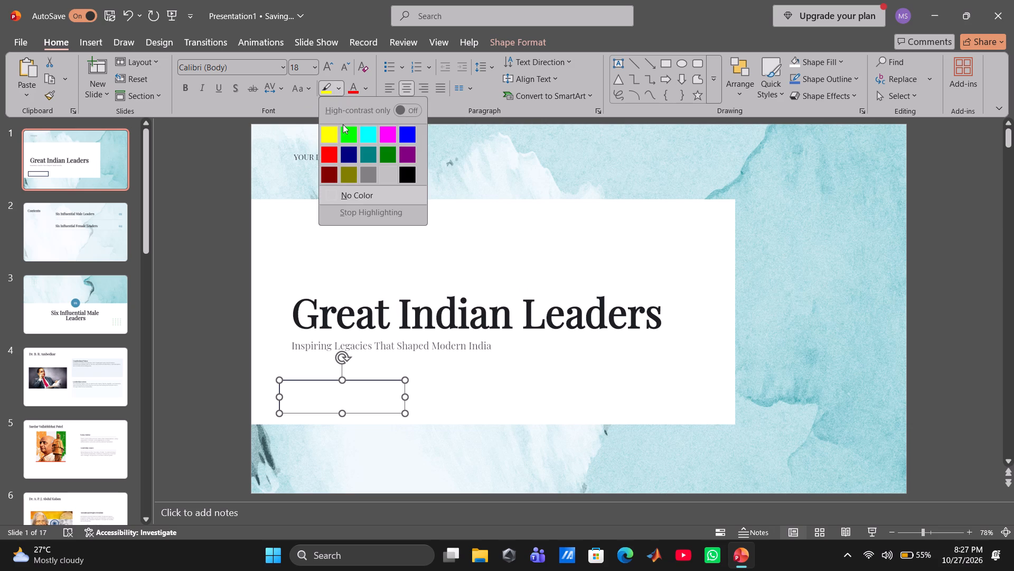
{"action": "left_click", "coordinate": [366, 195]}
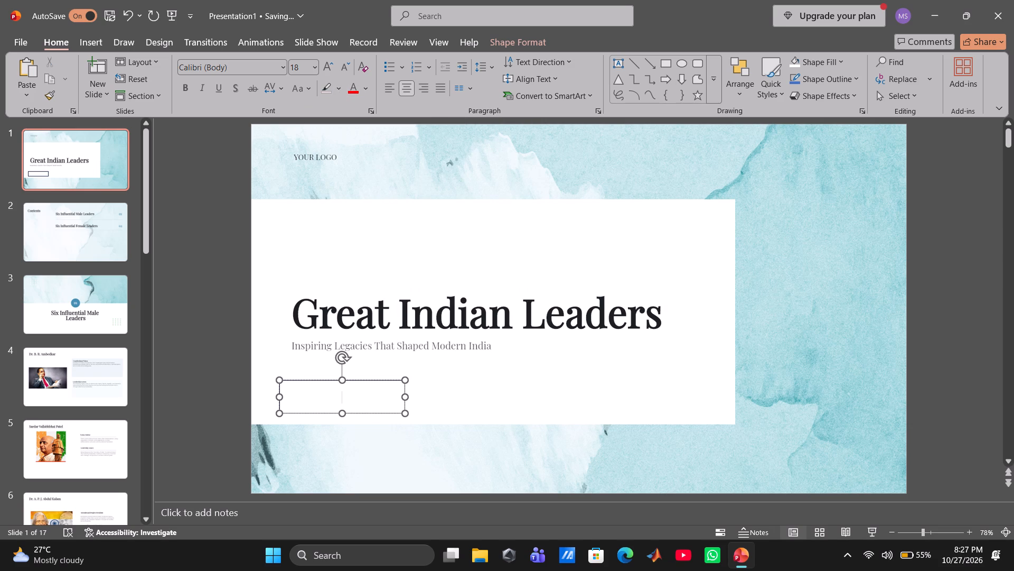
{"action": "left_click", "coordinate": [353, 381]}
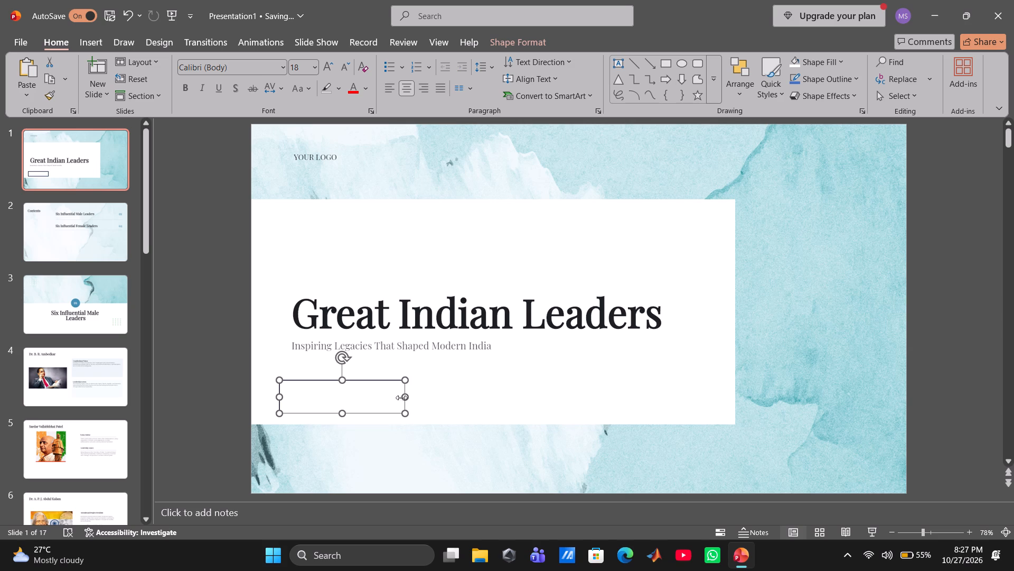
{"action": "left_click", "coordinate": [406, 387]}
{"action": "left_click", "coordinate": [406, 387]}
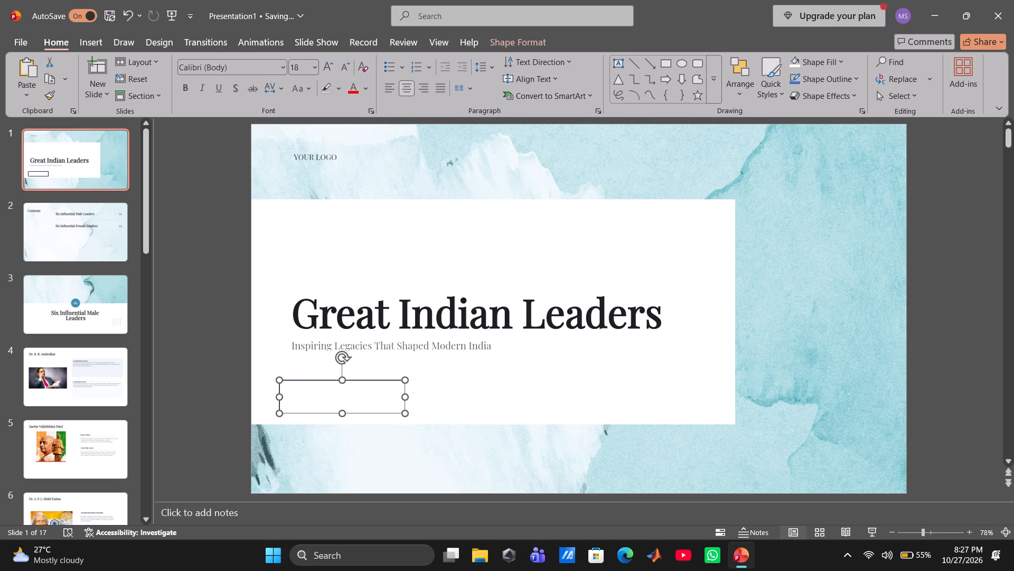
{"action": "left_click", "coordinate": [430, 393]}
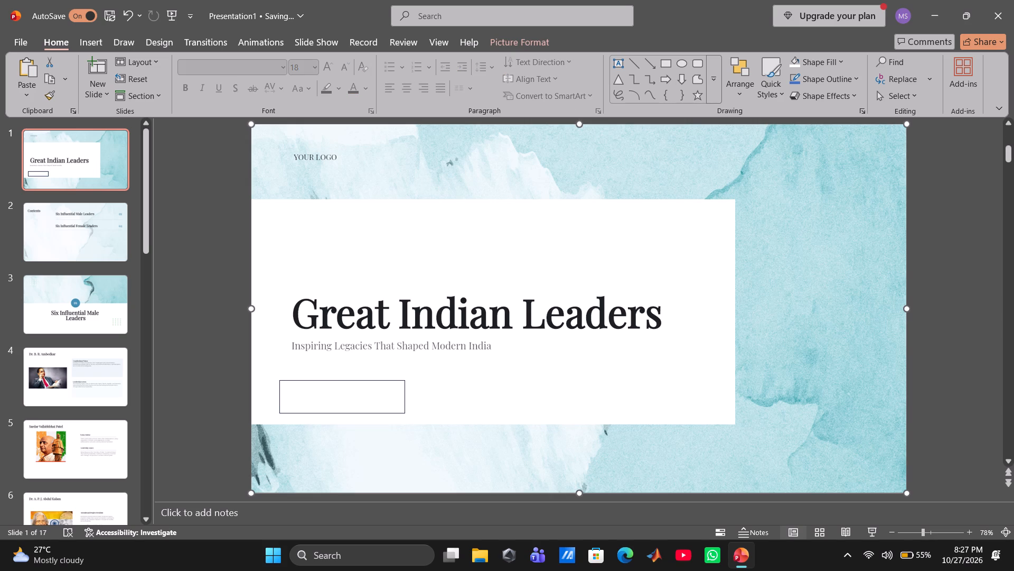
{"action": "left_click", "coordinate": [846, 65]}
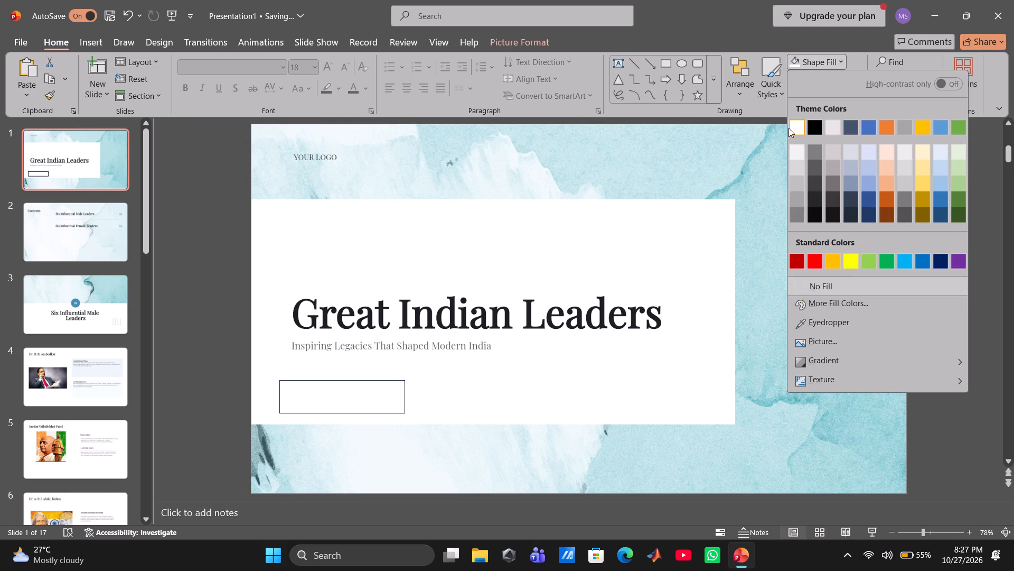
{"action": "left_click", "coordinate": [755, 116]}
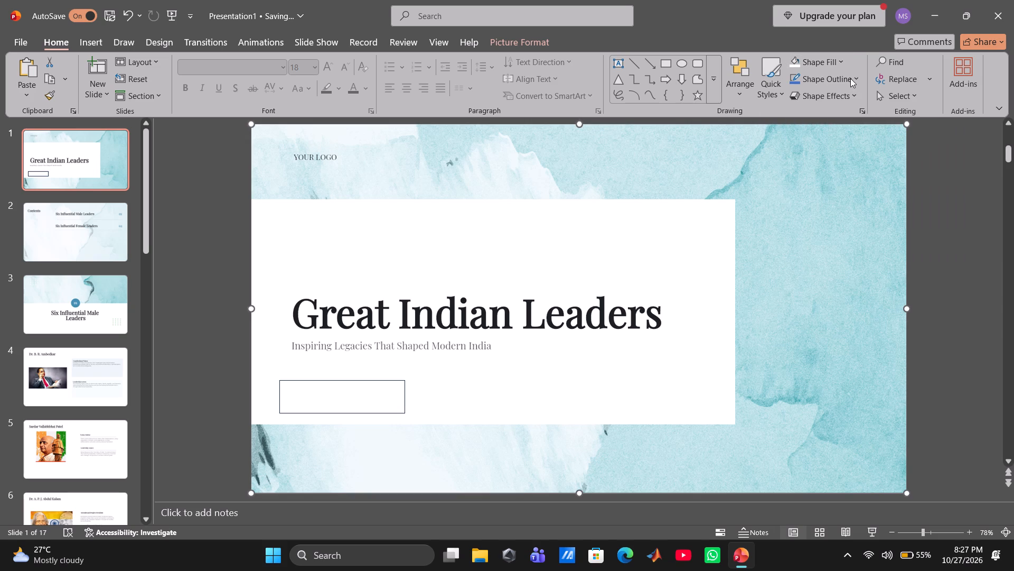
Set the outline of the rectangle covering the "Presenter:" text on slide 1 to white.
{"action": "left_click", "coordinate": [856, 77]}
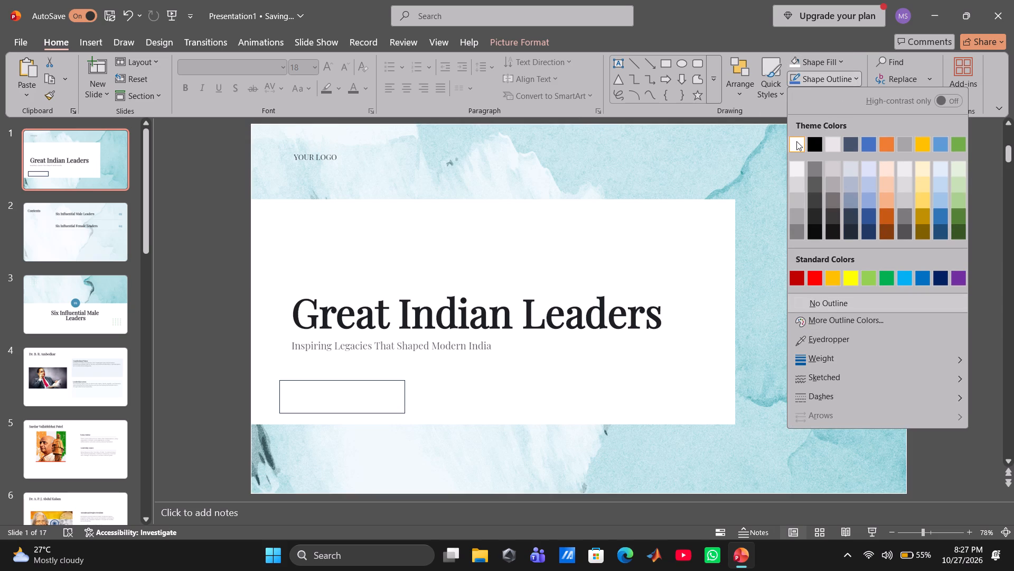
{"action": "double_click", "coordinate": [796, 141]}
{"action": "left_click", "coordinate": [343, 383]}
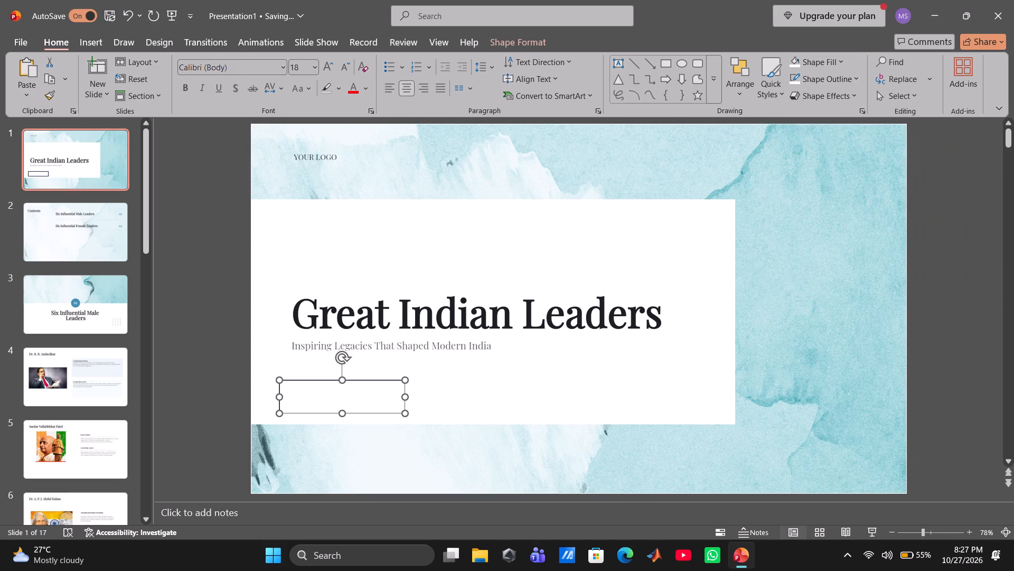
{"action": "left_click", "coordinate": [839, 76]}
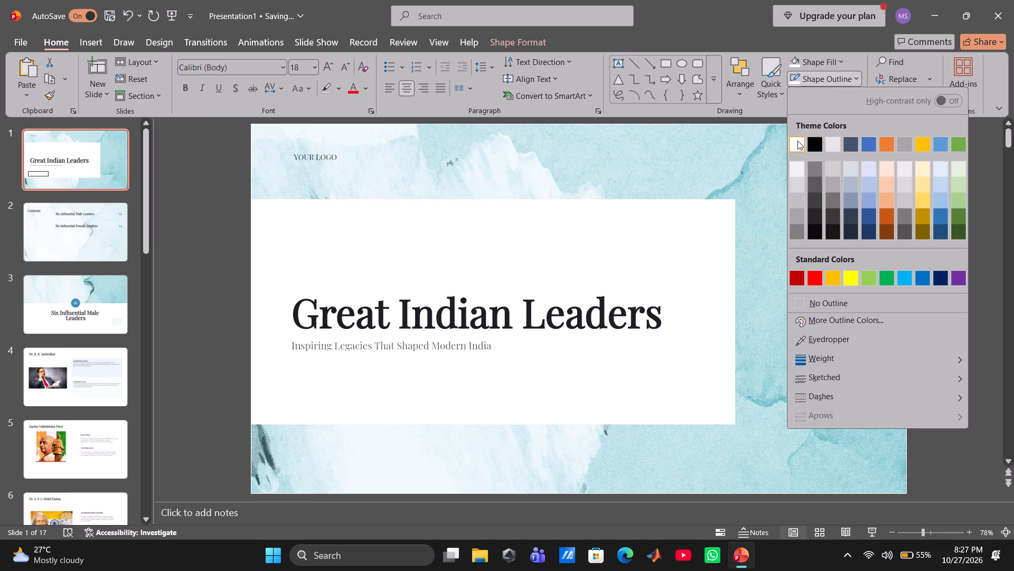
{"action": "left_click", "coordinate": [797, 141]}
{"action": "left_click", "coordinate": [429, 261]}
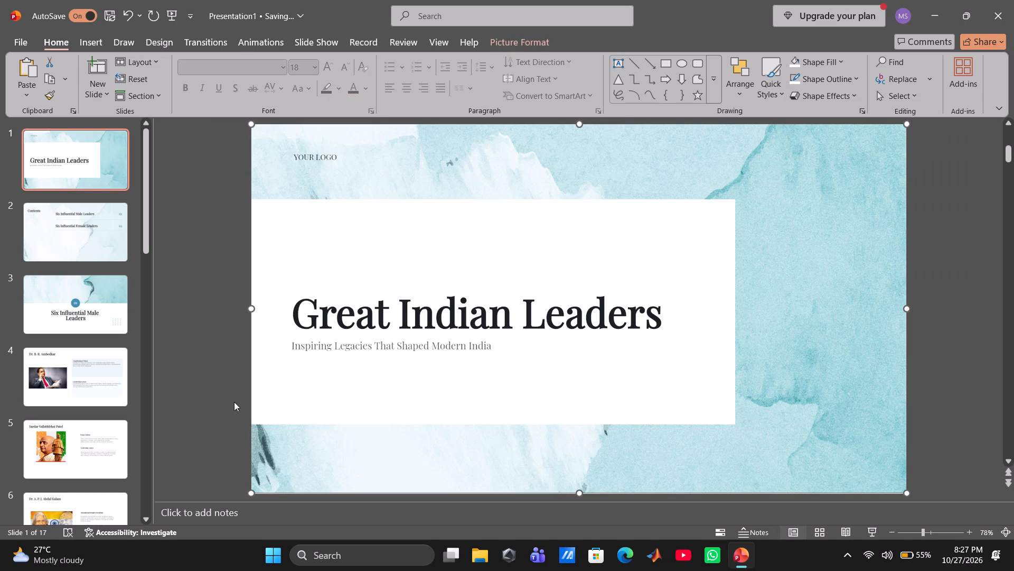
Look at slides 2 to 4 and skim the remaining slide thumbnails before returning to the start.
{"action": "left_click", "coordinate": [92, 251]}
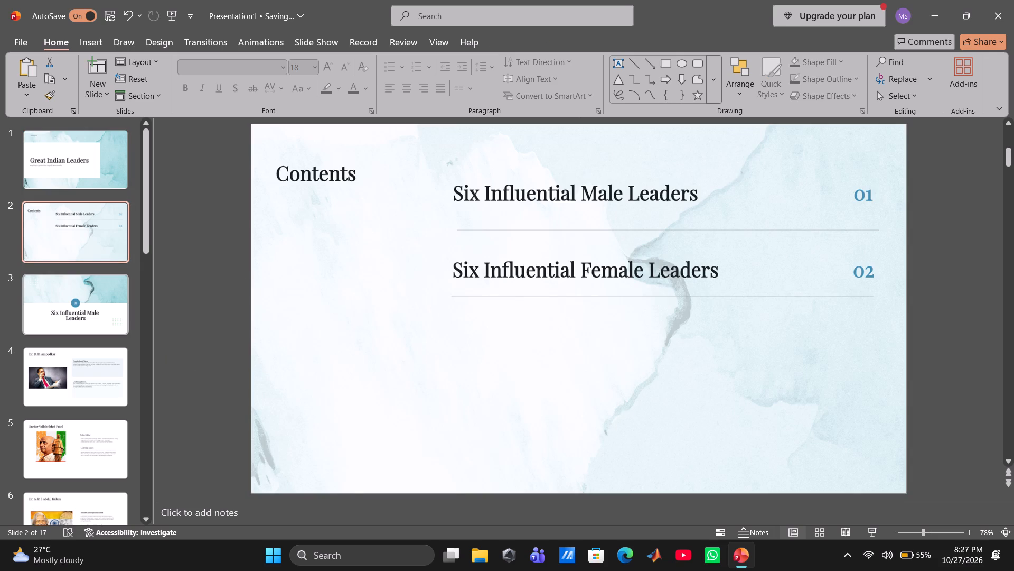
{"action": "left_click", "coordinate": [58, 319]}
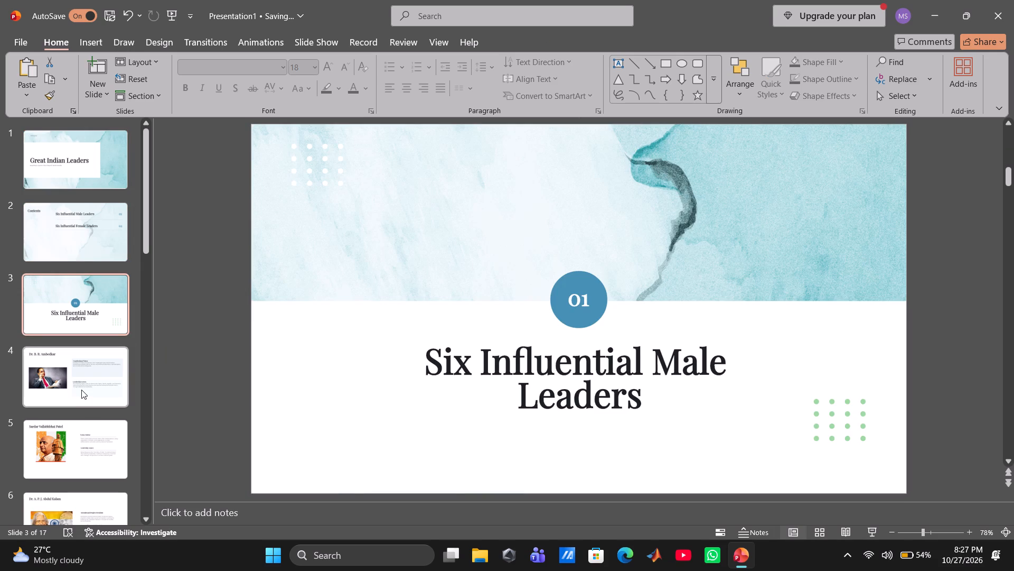
{"action": "left_click", "coordinate": [81, 390]}
{"action": "scroll", "coordinate": [81, 390], "scroll_direction": "down", "scroll_amount": 5}
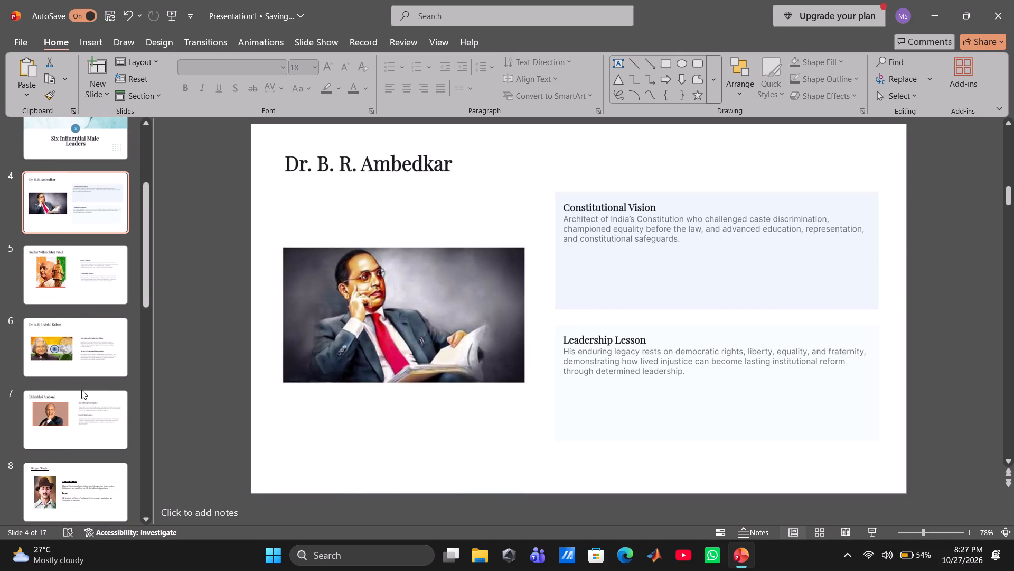
{"action": "scroll", "coordinate": [81, 390], "scroll_direction": "up", "scroll_amount": 8}
{"action": "scroll", "coordinate": [81, 390], "scroll_direction": "down", "scroll_amount": 13}
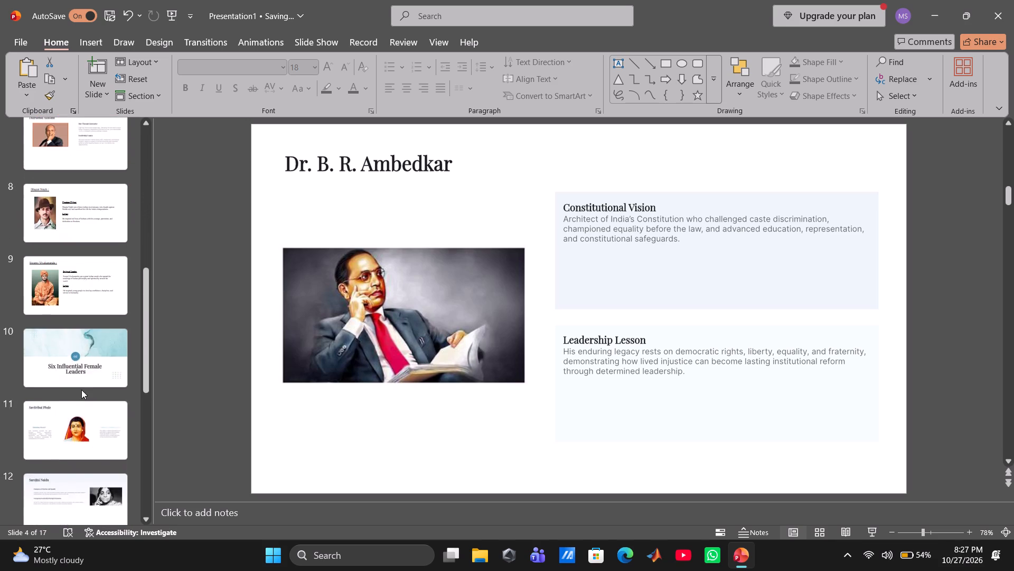
{"action": "scroll", "coordinate": [81, 390], "scroll_direction": "down", "scroll_amount": 18}
{"action": "scroll", "coordinate": [81, 390], "scroll_direction": "up", "scroll_amount": 16}
{"action": "scroll", "coordinate": [81, 390], "scroll_direction": "up", "scroll_amount": 18}
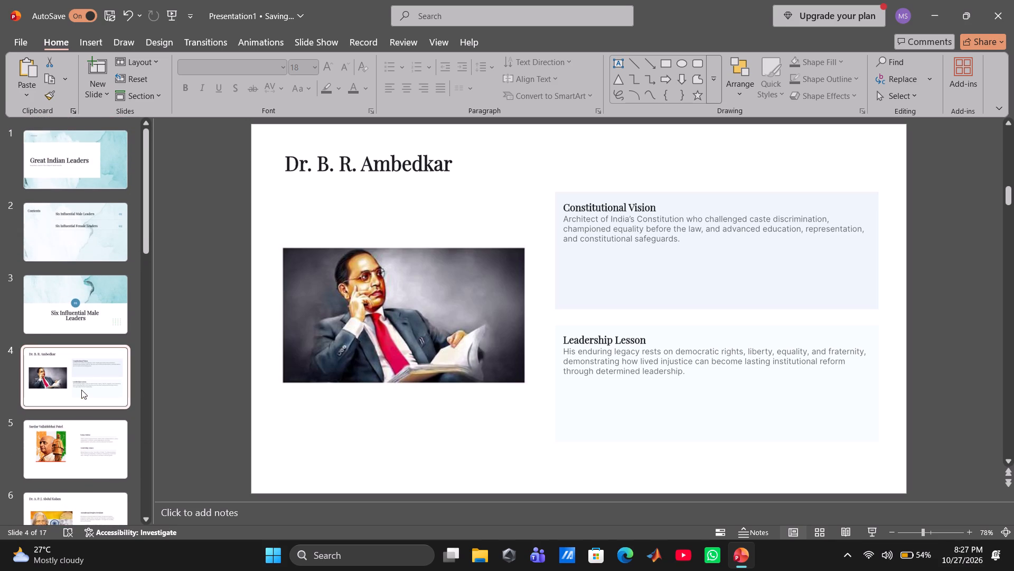
Review the slides one after another from the "Contents" slide through the leader slides to "Thanks", and return to the first thumbnails.
{"action": "left_click", "coordinate": [84, 228]}
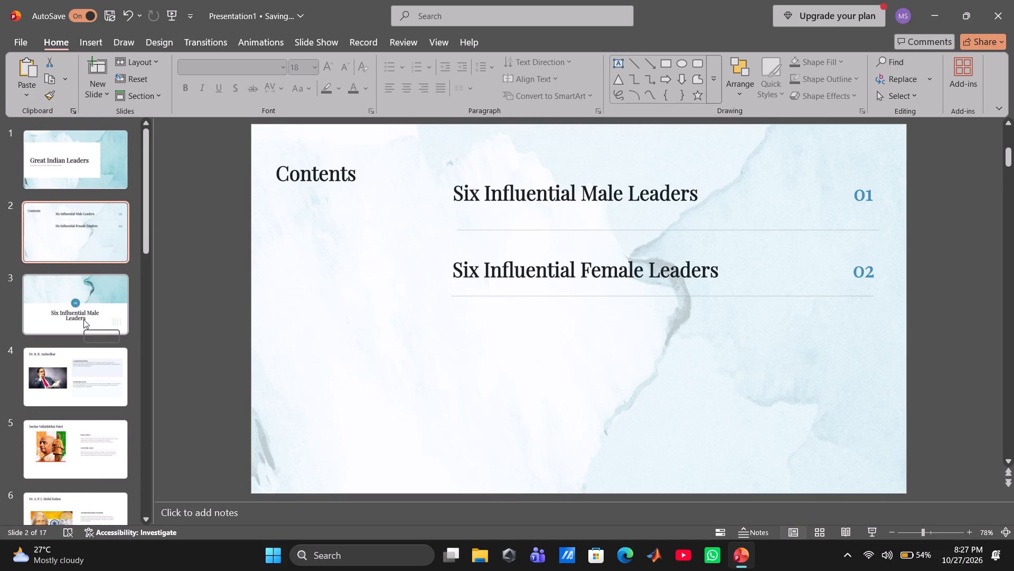
{"action": "left_click", "coordinate": [83, 323]}
{"action": "left_click", "coordinate": [89, 357]}
{"action": "scroll", "coordinate": [82, 378], "scroll_direction": "down", "scroll_amount": 2}
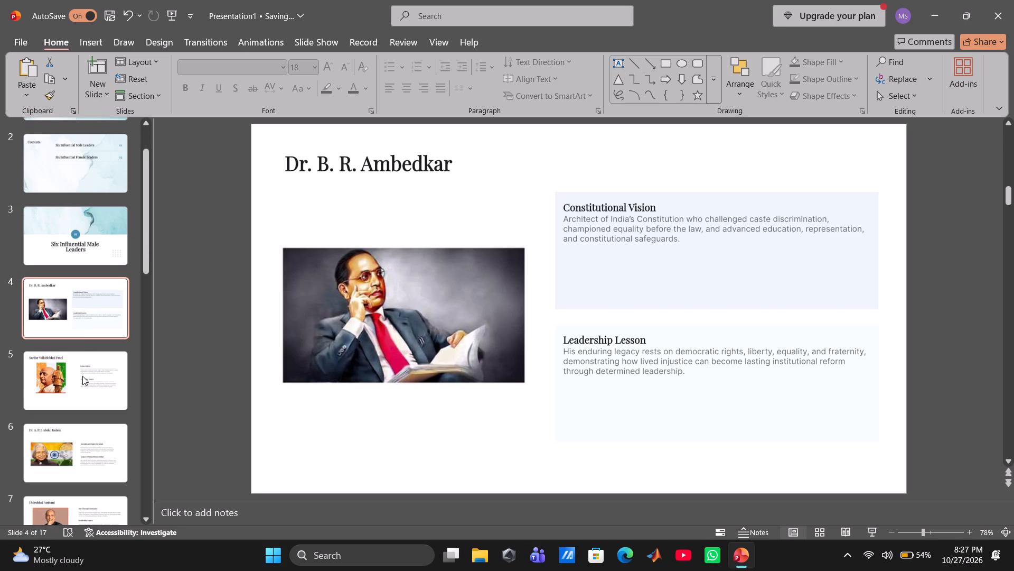
{"action": "left_click", "coordinate": [83, 366]}
{"action": "scroll", "coordinate": [83, 366], "scroll_direction": "down", "scroll_amount": 5}
{"action": "left_click", "coordinate": [102, 311]}
{"action": "scroll", "coordinate": [102, 311], "scroll_direction": "down", "scroll_amount": 2}
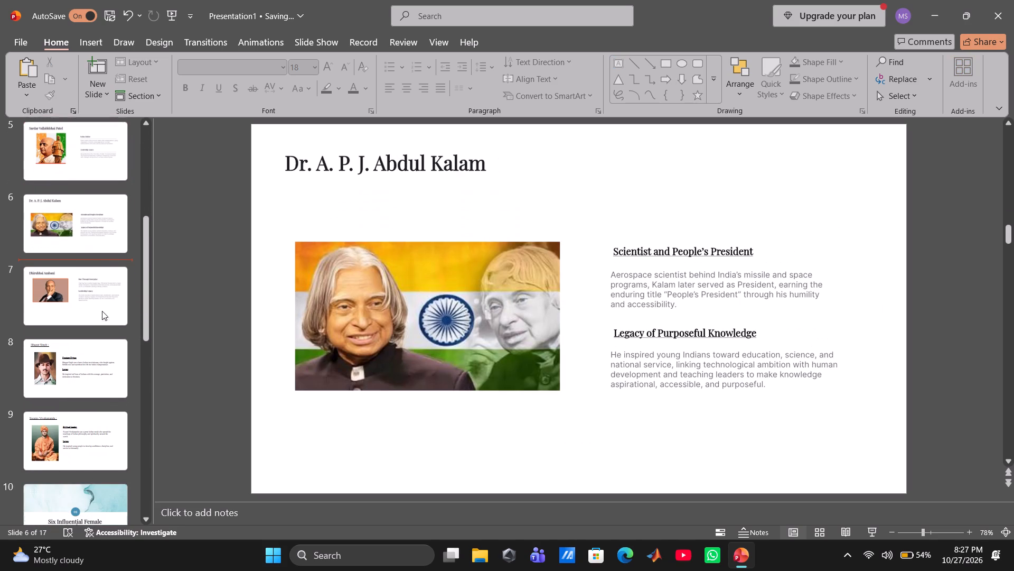
{"action": "left_click", "coordinate": [110, 284]}
{"action": "scroll", "coordinate": [108, 290], "scroll_direction": "down", "scroll_amount": 3}
{"action": "left_click", "coordinate": [108, 271]}
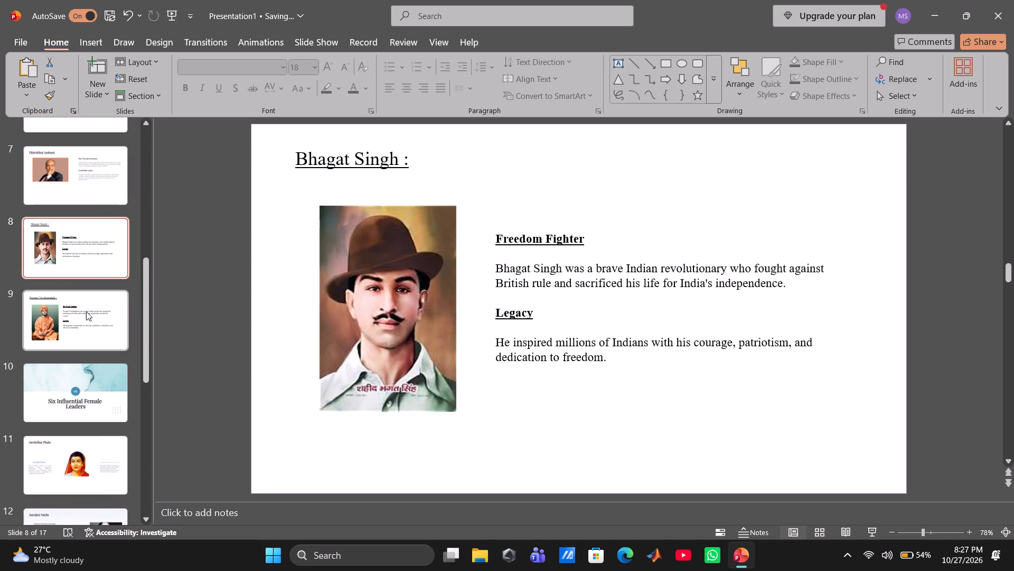
{"action": "left_click", "coordinate": [86, 311]}
{"action": "scroll", "coordinate": [86, 311], "scroll_direction": "down", "scroll_amount": 4}
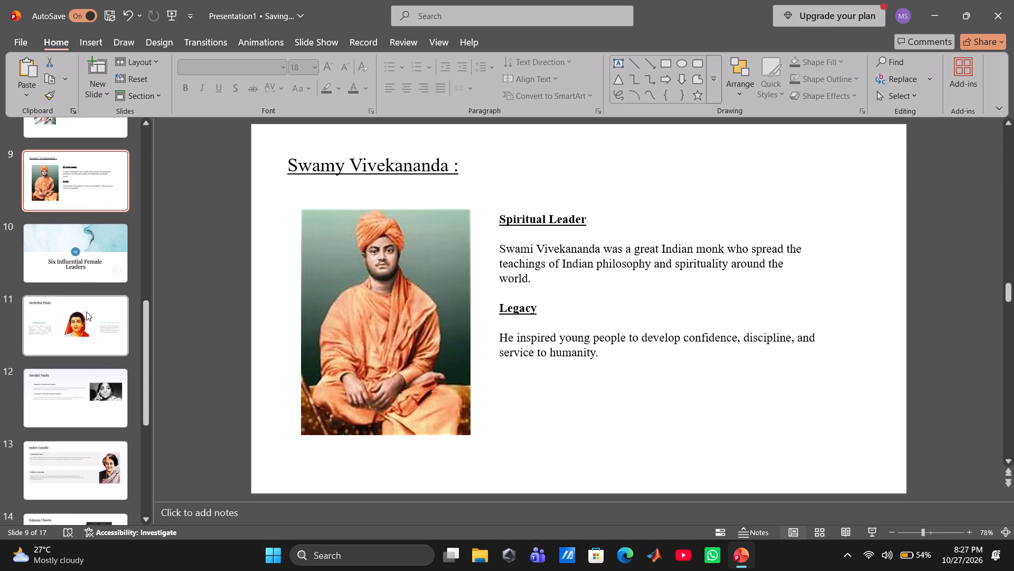
{"action": "left_click", "coordinate": [86, 311]}
{"action": "scroll", "coordinate": [86, 311], "scroll_direction": "down", "scroll_amount": 3}
{"action": "left_click", "coordinate": [86, 311]}
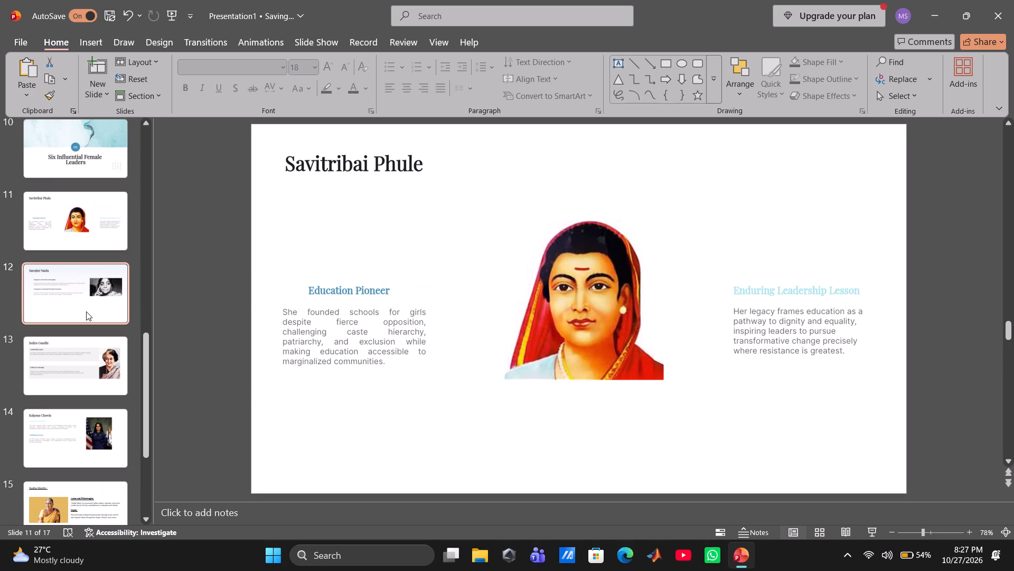
{"action": "left_click", "coordinate": [86, 354]}
{"action": "scroll", "coordinate": [86, 369], "scroll_direction": "down", "scroll_amount": 3}
{"action": "left_click", "coordinate": [86, 369]}
{"action": "scroll", "coordinate": [97, 338], "scroll_direction": "down", "scroll_amount": 3}
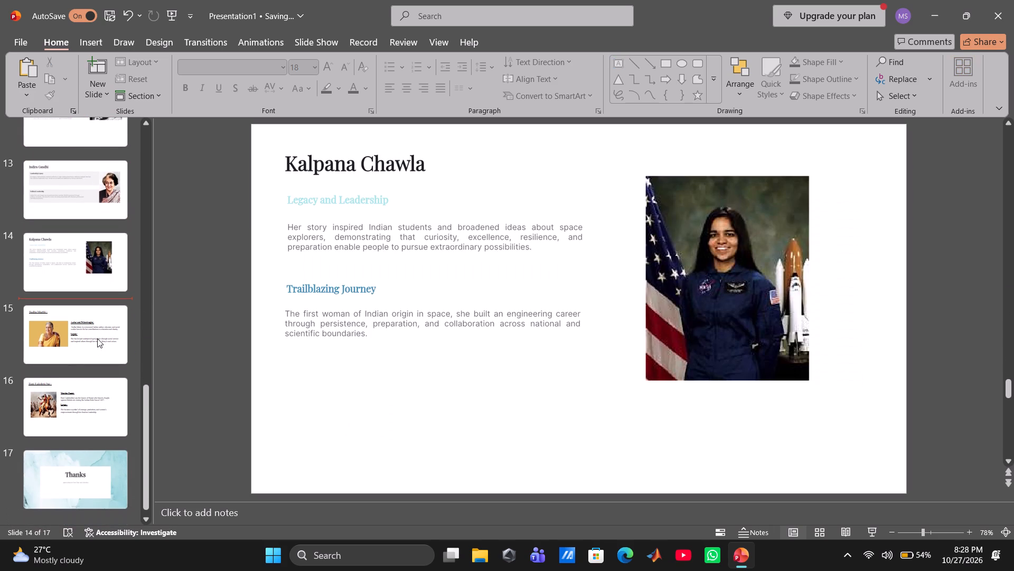
{"action": "left_click", "coordinate": [97, 338]}
{"action": "left_click", "coordinate": [92, 388]}
{"action": "scroll", "coordinate": [92, 388], "scroll_direction": "down", "scroll_amount": 2}
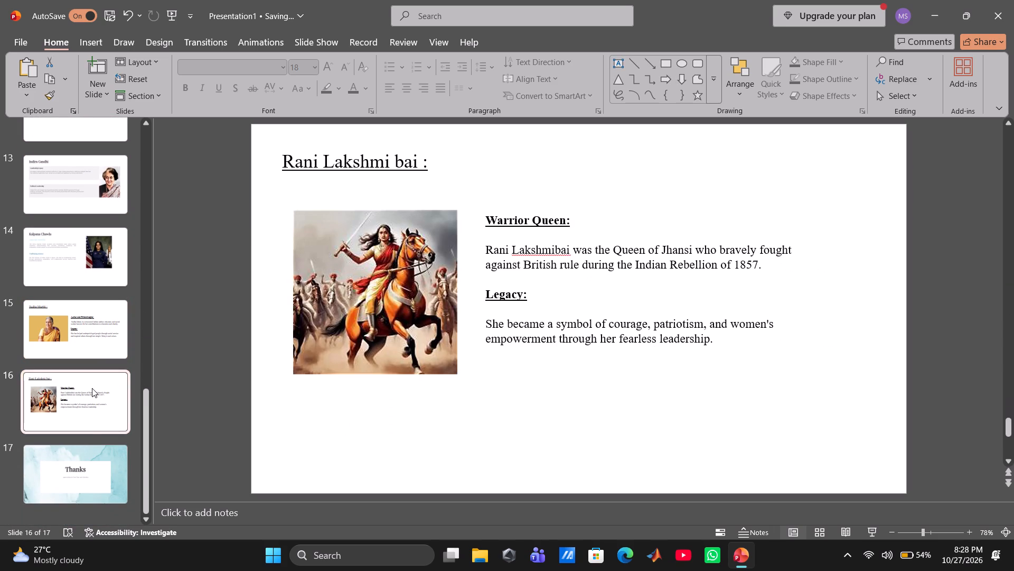
{"action": "left_click", "coordinate": [78, 455]}
{"action": "scroll", "coordinate": [71, 390], "scroll_direction": "up", "scroll_amount": 15}
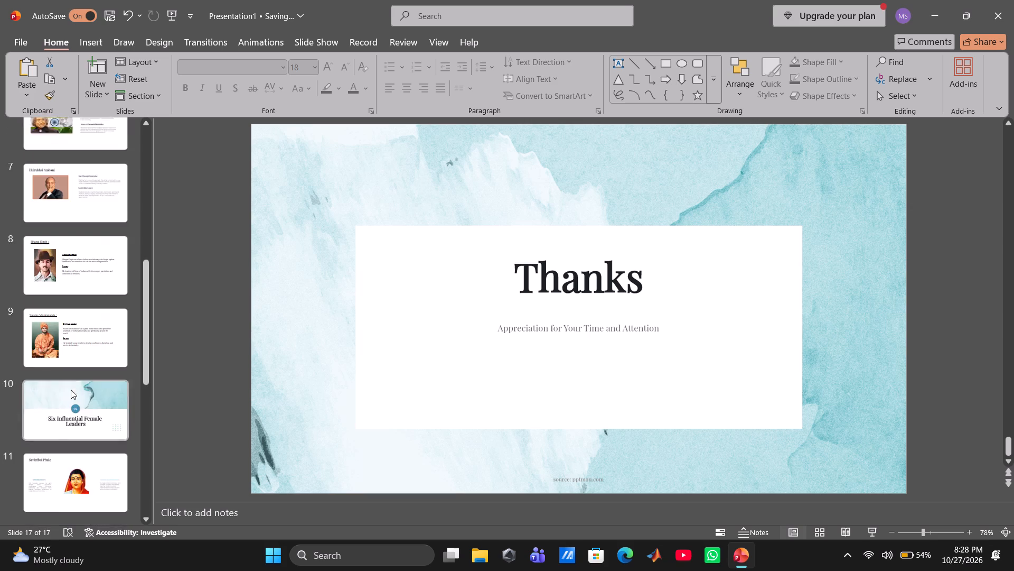
{"action": "scroll", "coordinate": [71, 390], "scroll_direction": "up", "scroll_amount": 11}
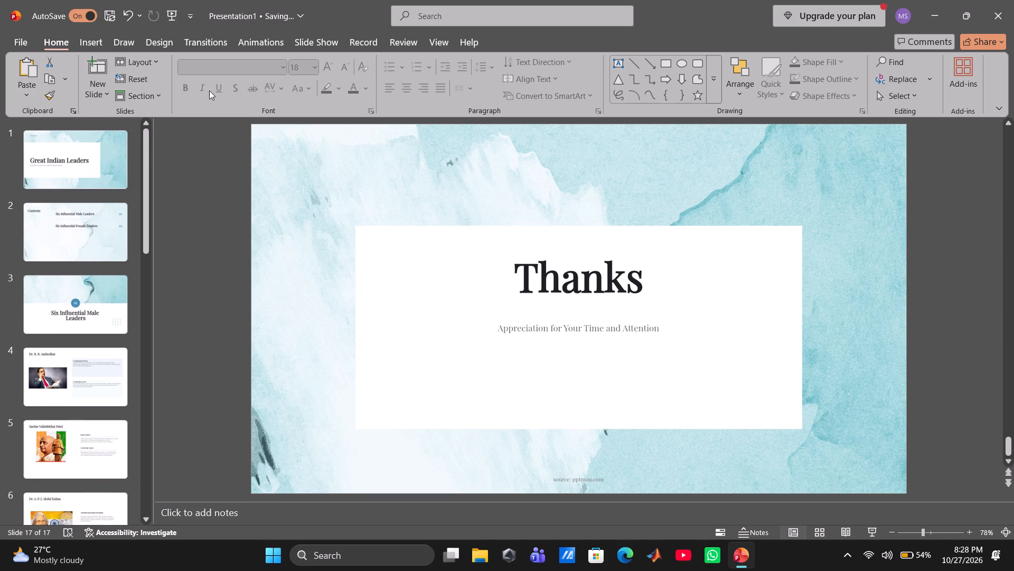
{"action": "scroll", "coordinate": [68, 298], "scroll_direction": "up", "scroll_amount": 12}
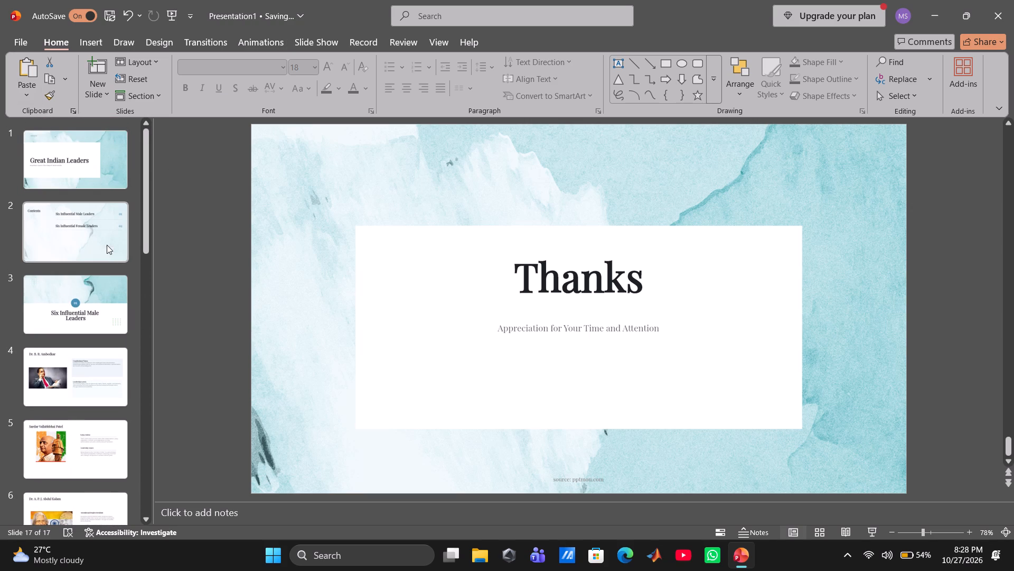
Review the presentation once more from the title slide through the male and female leader slides to "Thanks".
{"action": "left_click", "coordinate": [41, 142]}
{"action": "left_click", "coordinate": [44, 230]}
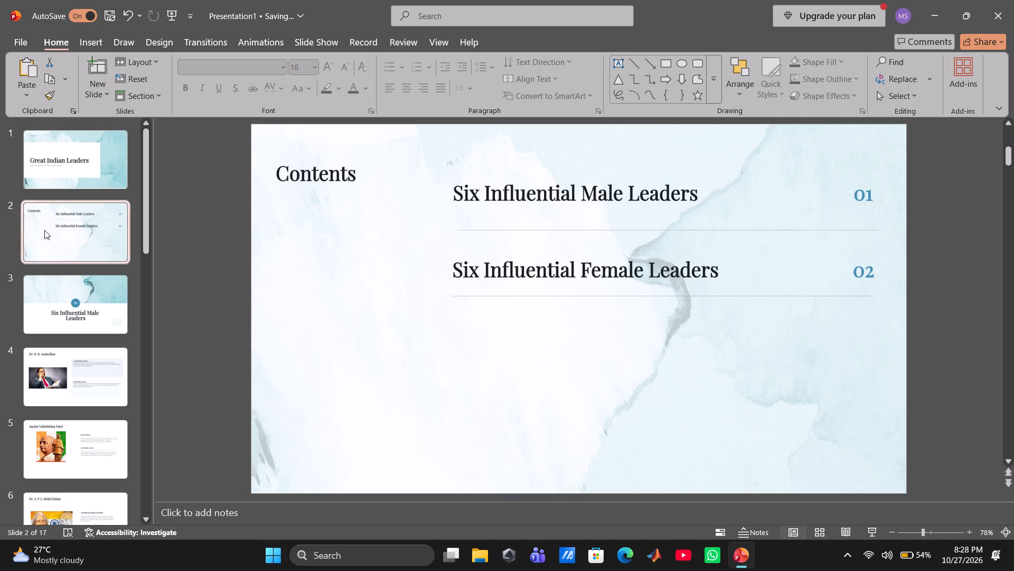
{"action": "left_click", "coordinate": [60, 316]}
{"action": "left_click", "coordinate": [67, 356]}
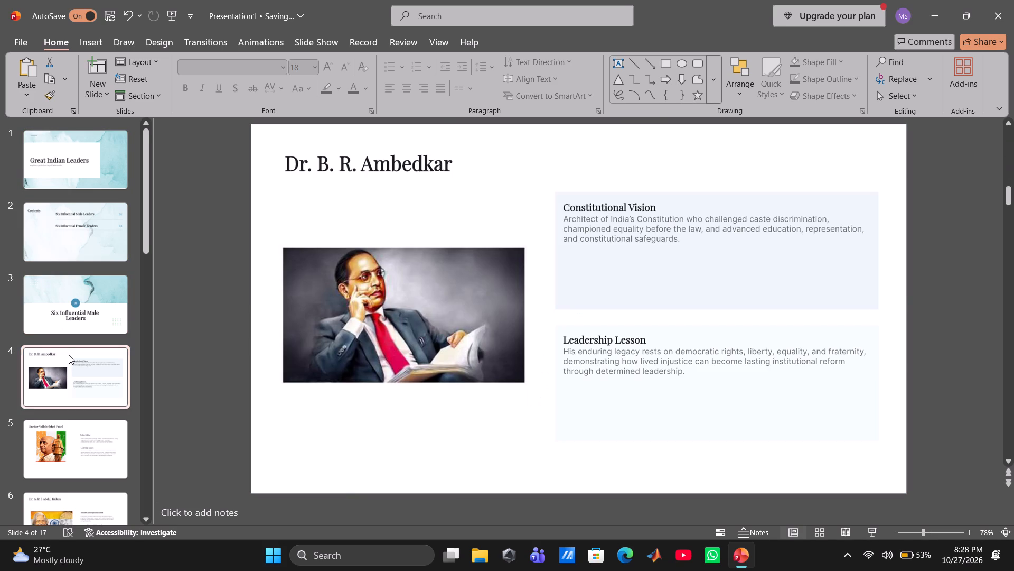
{"action": "scroll", "coordinate": [69, 355], "scroll_direction": "down", "scroll_amount": 2}
{"action": "left_click", "coordinate": [69, 354]}
{"action": "scroll", "coordinate": [69, 354], "scroll_direction": "down", "scroll_amount": 2}
{"action": "left_click", "coordinate": [69, 354]}
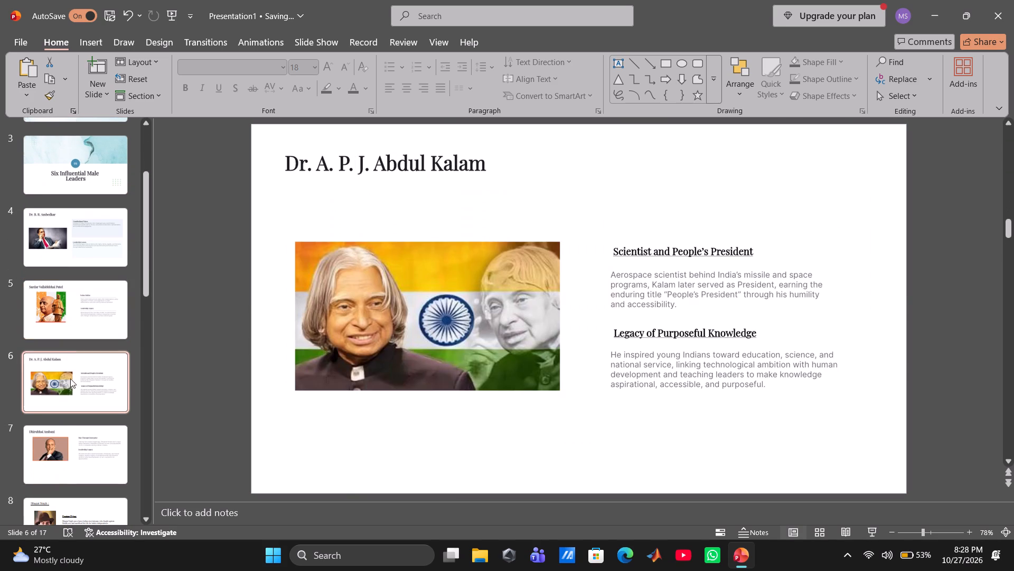
{"action": "scroll", "coordinate": [73, 397], "scroll_direction": "down", "scroll_amount": 3}
{"action": "left_click", "coordinate": [78, 347]}
{"action": "scroll", "coordinate": [78, 347], "scroll_direction": "down", "scroll_amount": 3}
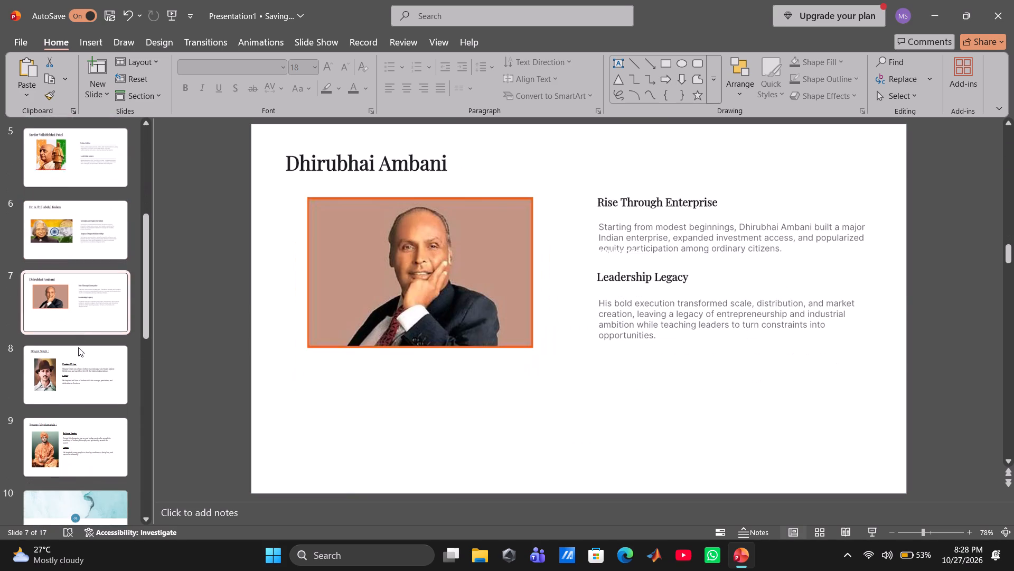
{"action": "left_click", "coordinate": [78, 347]}
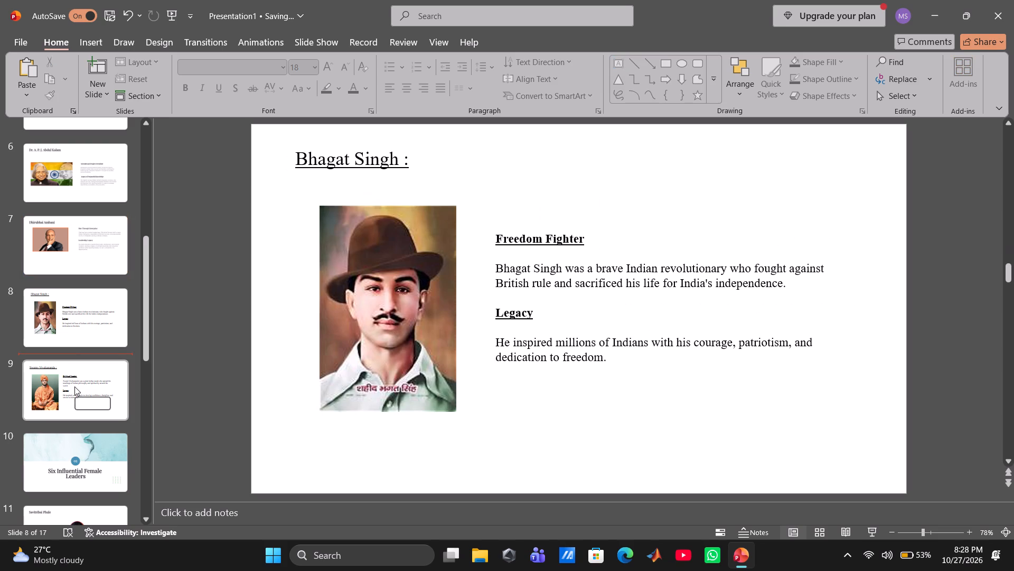
{"action": "left_click", "coordinate": [74, 386]}
{"action": "scroll", "coordinate": [74, 386], "scroll_direction": "down", "scroll_amount": 3}
{"action": "left_click", "coordinate": [74, 386]}
{"action": "scroll", "coordinate": [74, 386], "scroll_direction": "down", "scroll_amount": 3}
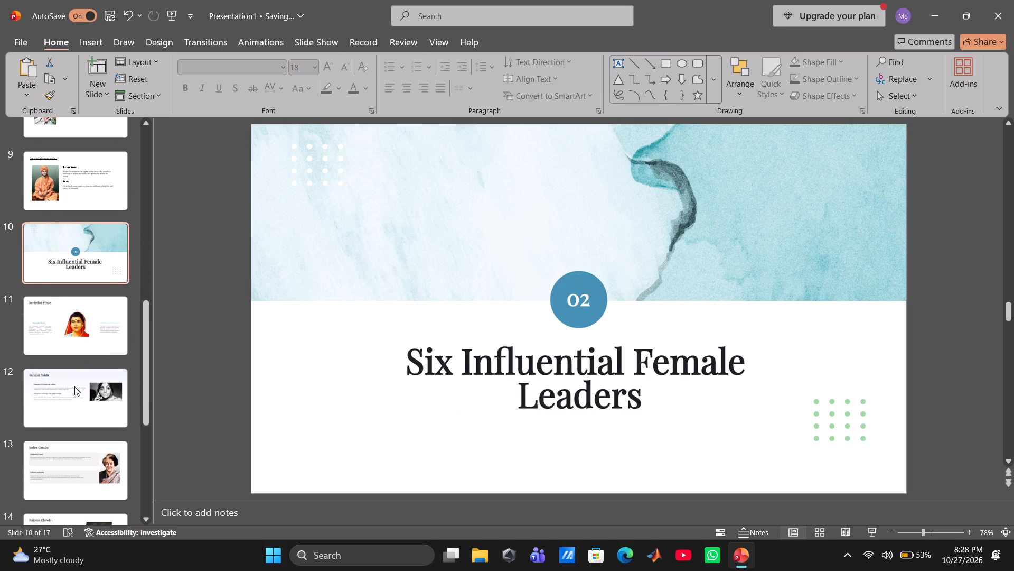
{"action": "left_click", "coordinate": [78, 371]}
{"action": "left_click", "coordinate": [84, 338]}
{"action": "scroll", "coordinate": [80, 366], "scroll_direction": "down", "scroll_amount": 4}
{"action": "left_click", "coordinate": [86, 357]}
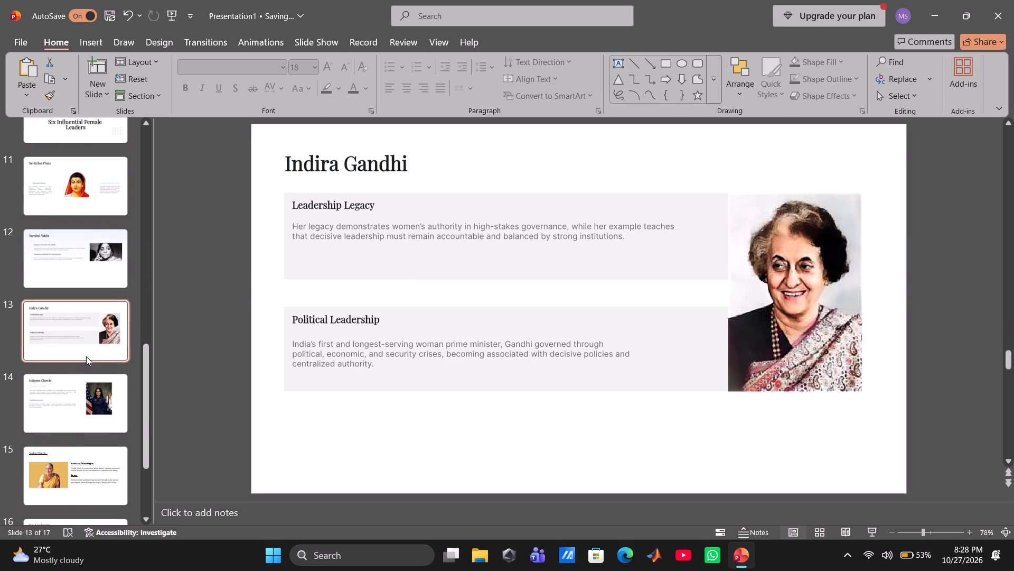
{"action": "left_click", "coordinate": [87, 401]}
{"action": "scroll", "coordinate": [87, 401], "scroll_direction": "down", "scroll_amount": 4}
{"action": "left_click", "coordinate": [96, 357]}
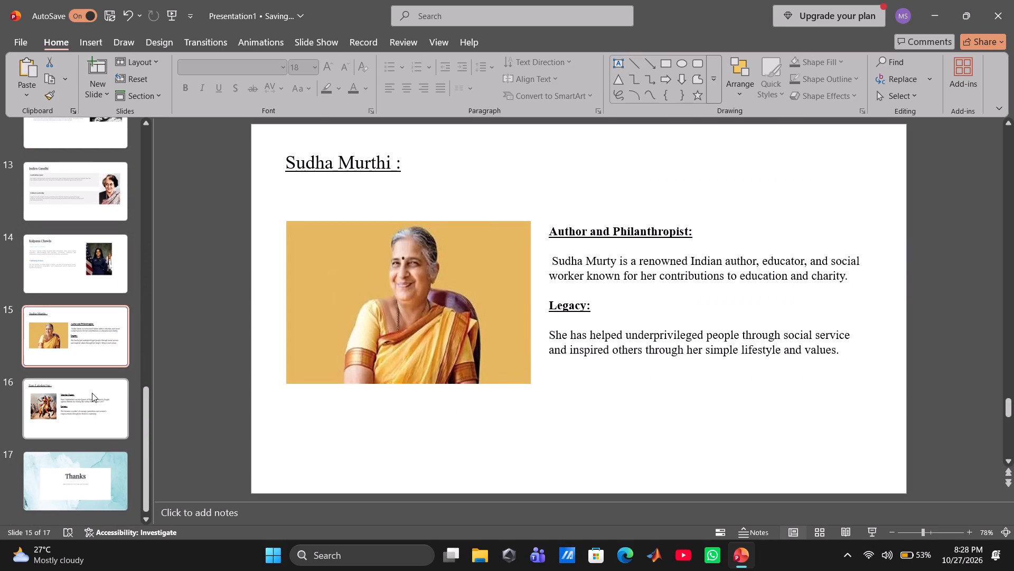
{"action": "left_click", "coordinate": [92, 394]}
{"action": "scroll", "coordinate": [94, 337], "scroll_direction": "down", "scroll_amount": 6}
{"action": "left_click", "coordinate": [94, 448]}
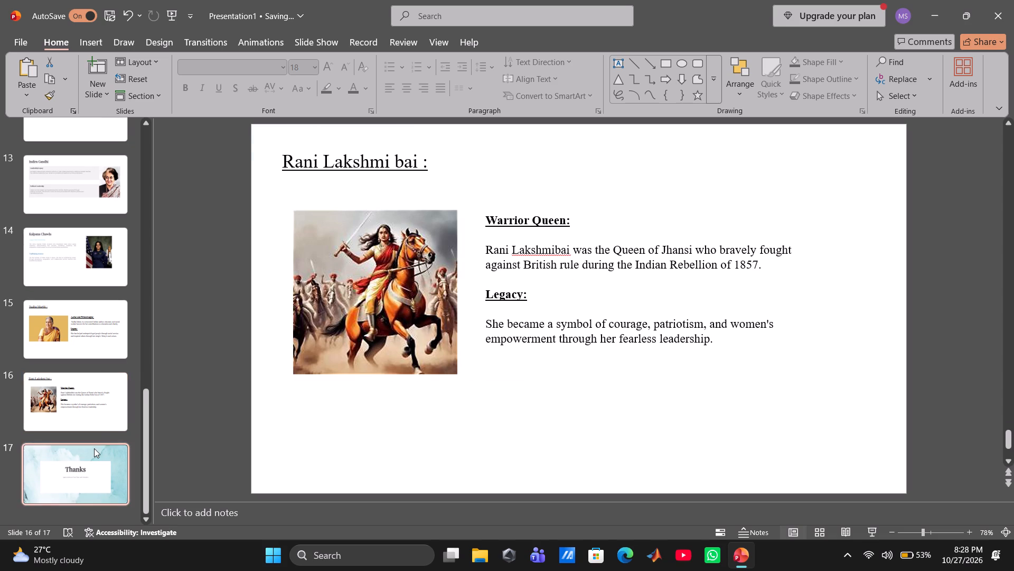
{"action": "scroll", "coordinate": [51, 376], "scroll_direction": "up", "scroll_amount": 18}
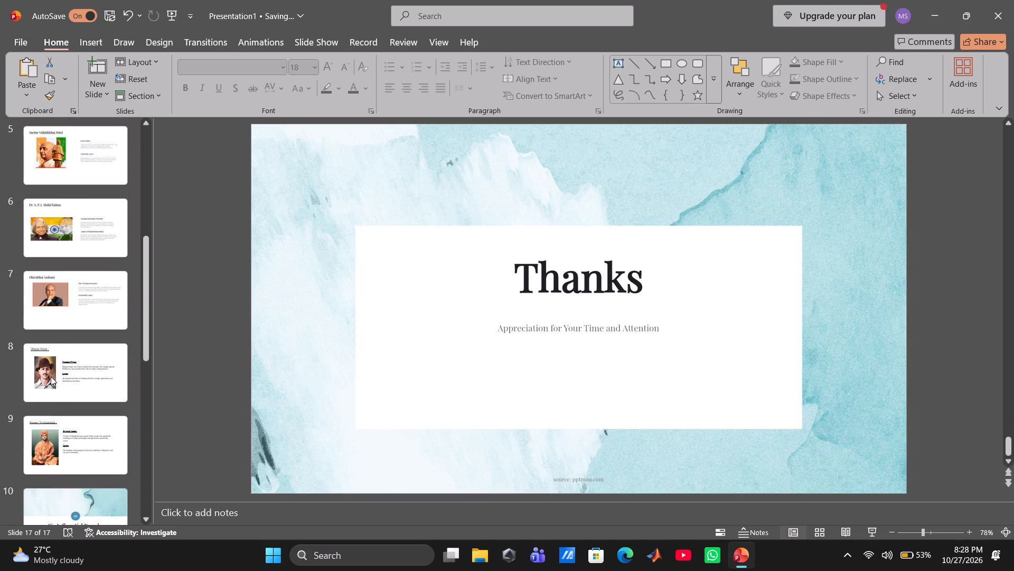
{"action": "scroll", "coordinate": [51, 376], "scroll_direction": "up", "scroll_amount": 16}
Save the presentation under its current name.
{"action": "left_click", "coordinate": [26, 45]}
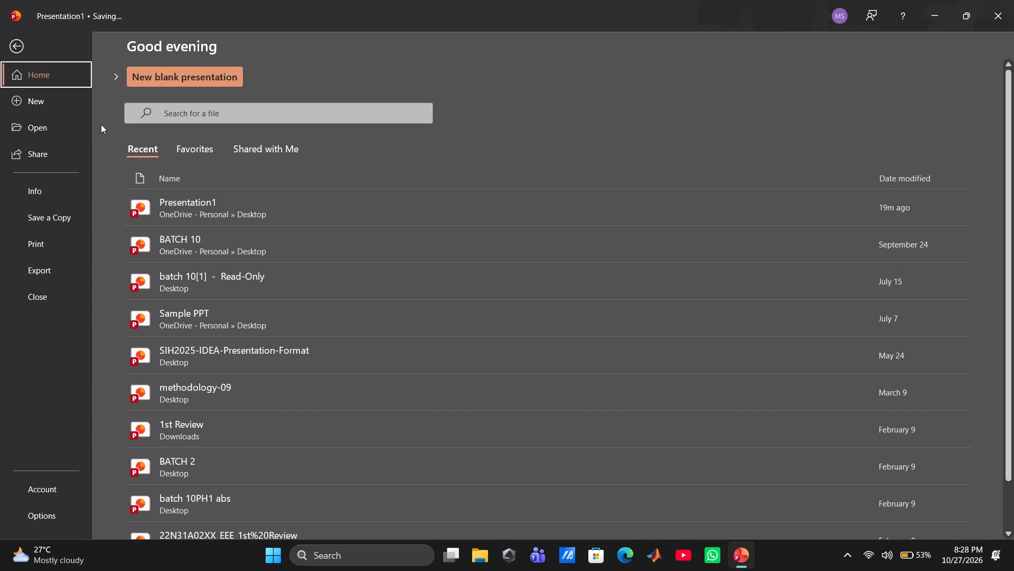
{"action": "left_click", "coordinate": [11, 44]}
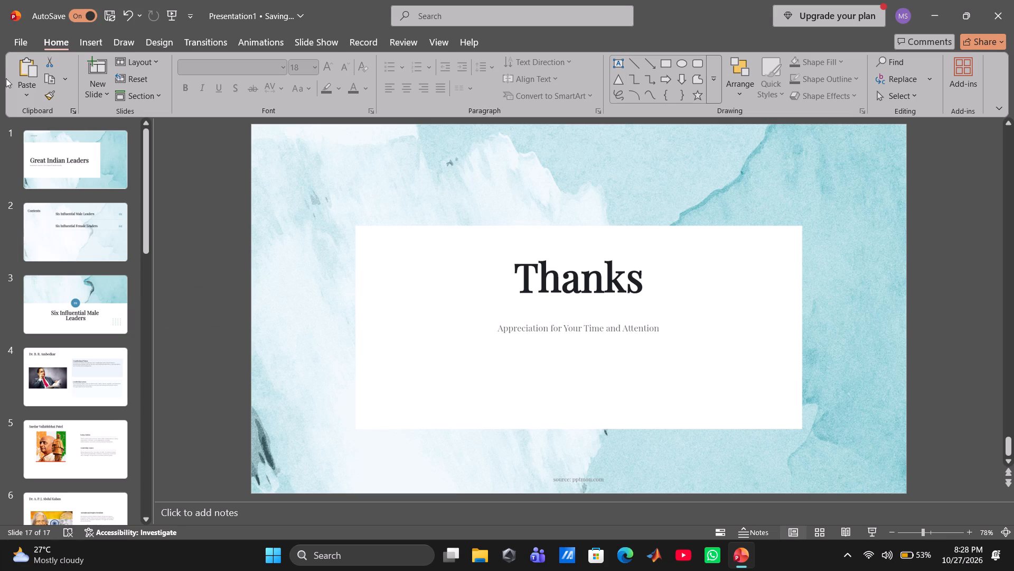
{"action": "left_click", "coordinate": [13, 16]}
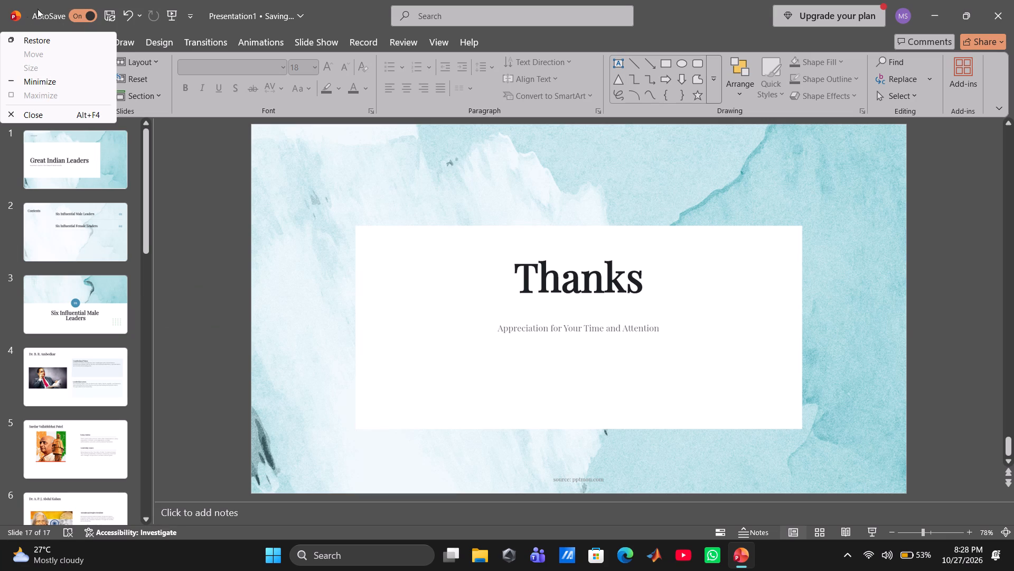
{"action": "left_click", "coordinate": [113, 20]}
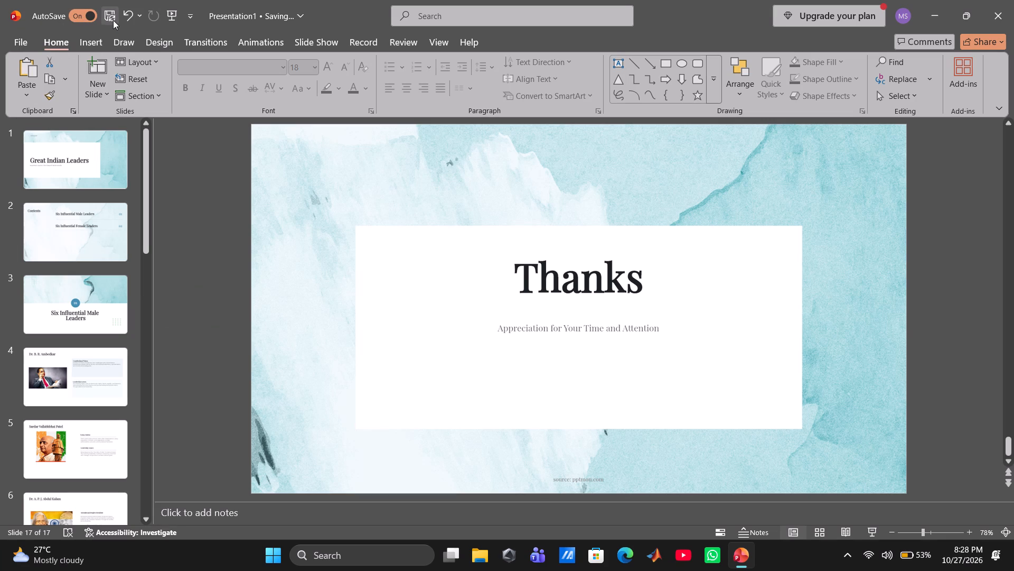
Save the presentation again under its current name.
{"action": "left_click", "coordinate": [113, 20]}
{"action": "triple_click", "coordinate": [113, 20]}
{"action": "double_click", "coordinate": [113, 20]}
Check the presentation's file name and save location, and close the presentation.
{"action": "left_click", "coordinate": [264, 22]}
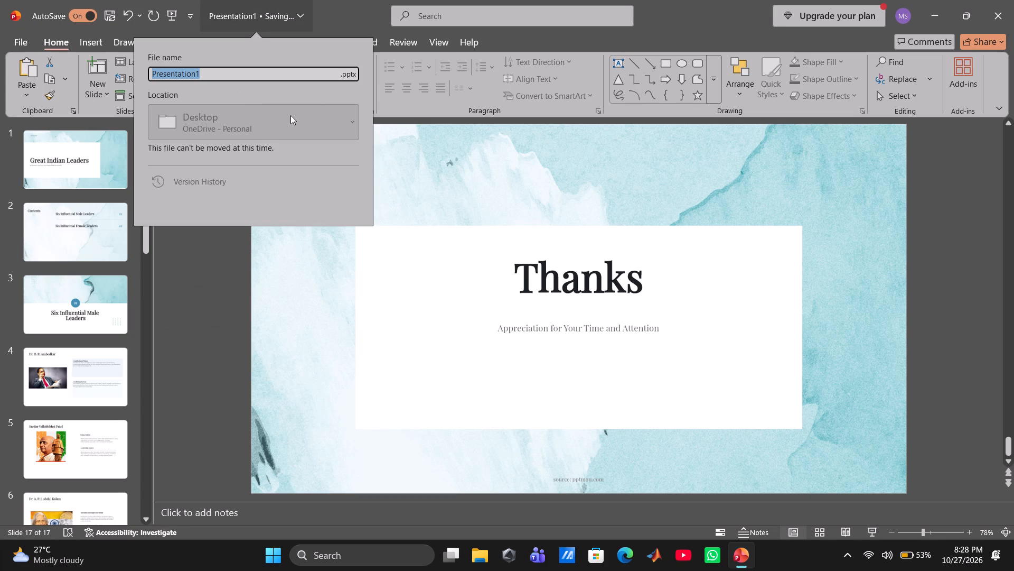
{"action": "left_click", "coordinate": [218, 133]}
{"action": "left_click", "coordinate": [205, 187]}
{"action": "left_click", "coordinate": [265, 274]}
{"action": "left_click", "coordinate": [1007, 14]}
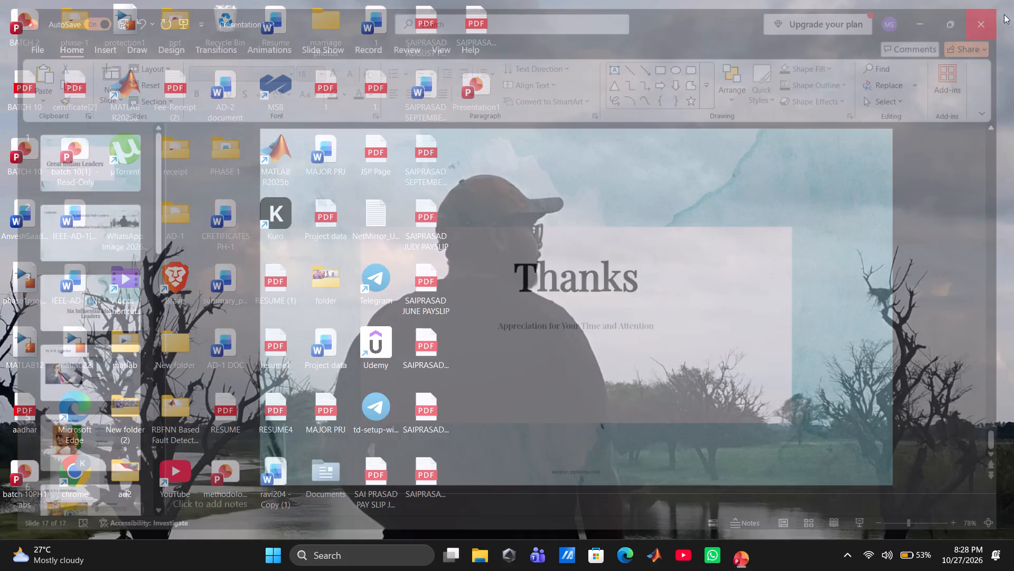
Reopen Presentation1 from the desktop, check its slide thumbnails through to "Thanks", and close it.
{"action": "double_click", "coordinate": [478, 84]}
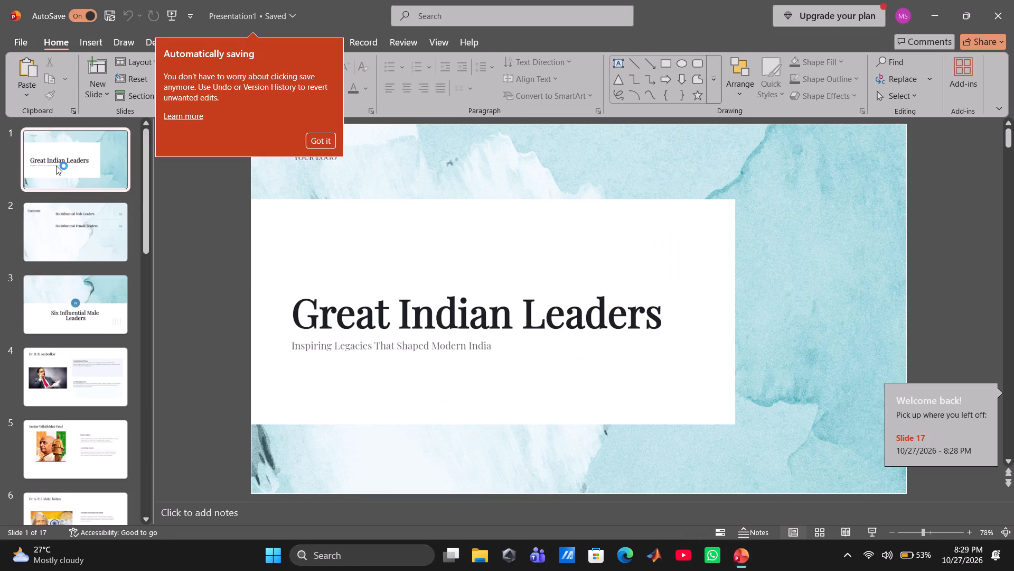
{"action": "scroll", "coordinate": [57, 227], "scroll_direction": "down", "scroll_amount": 14}
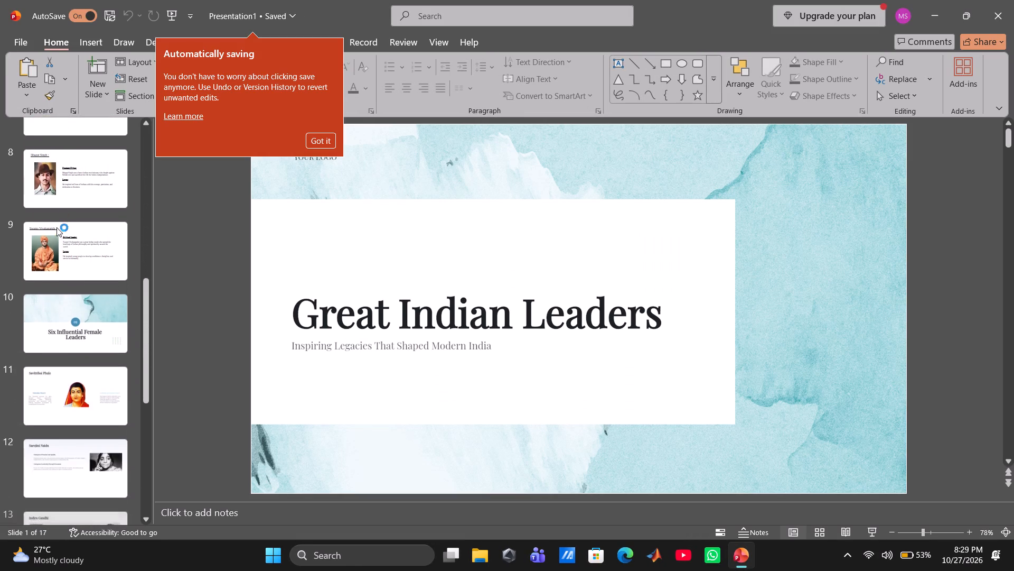
{"action": "scroll", "coordinate": [57, 227], "scroll_direction": "down", "scroll_amount": 20}
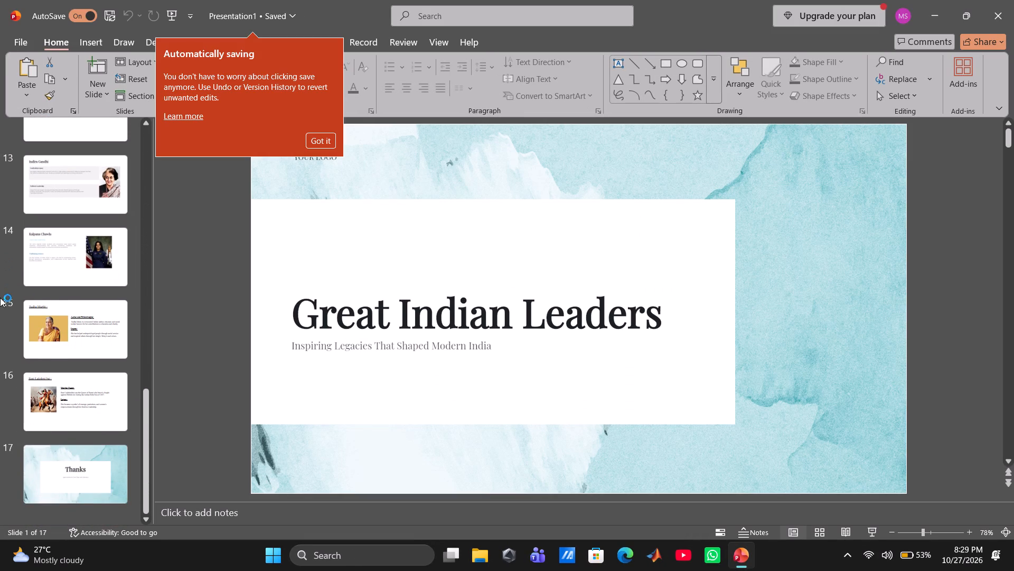
{"action": "left_click", "coordinate": [1013, 0]}
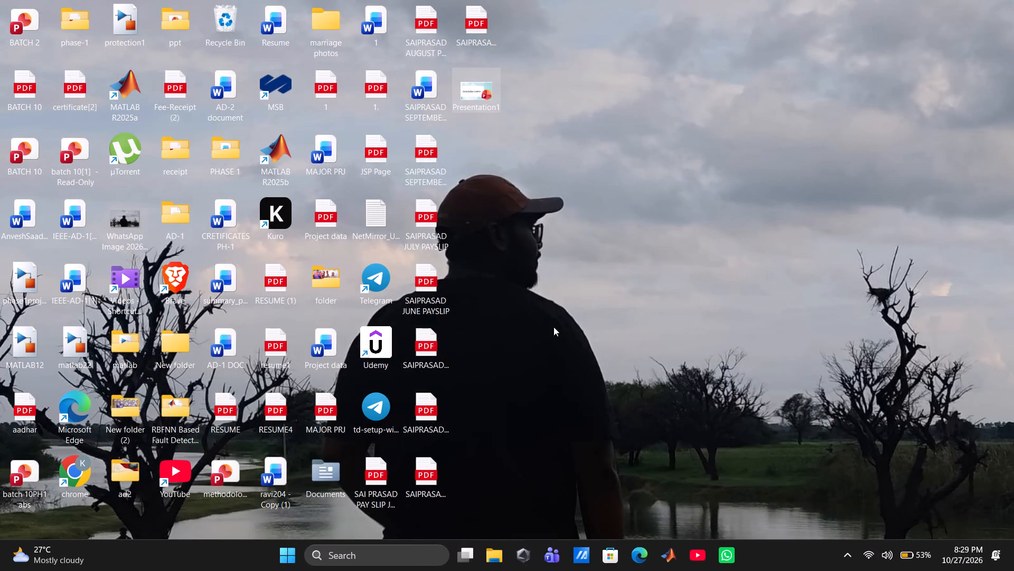
Share the Presentation1 file from the desktop through the Windows sharing options.
{"action": "right_click", "coordinate": [482, 88]}
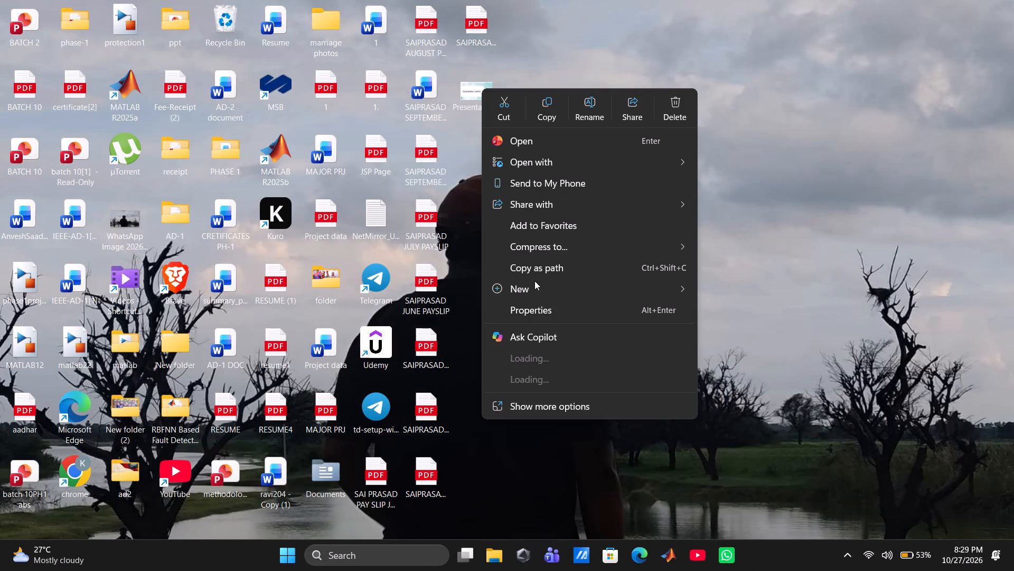
{"action": "left_click", "coordinate": [637, 111]}
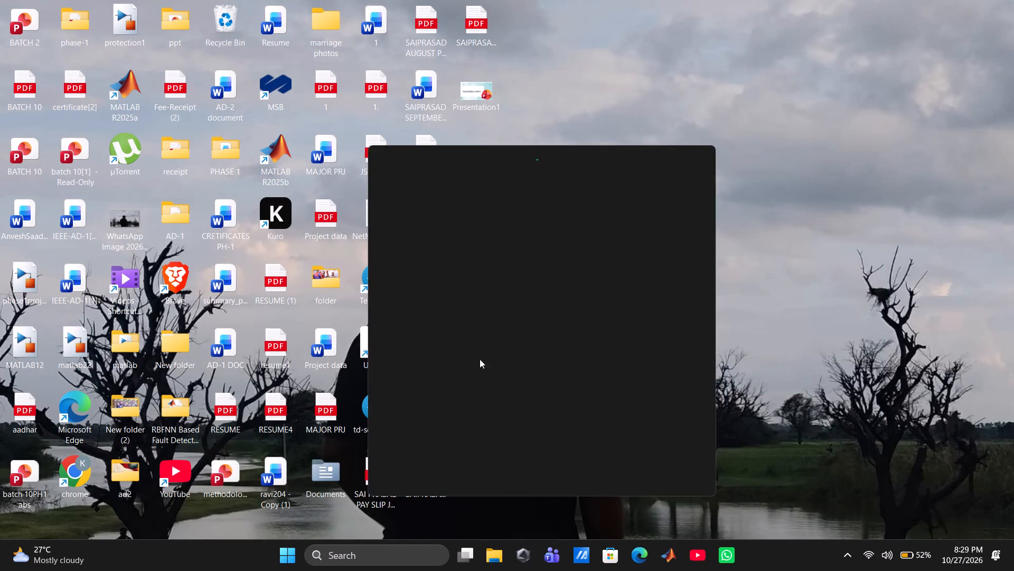
{"action": "left_click", "coordinate": [491, 372]}
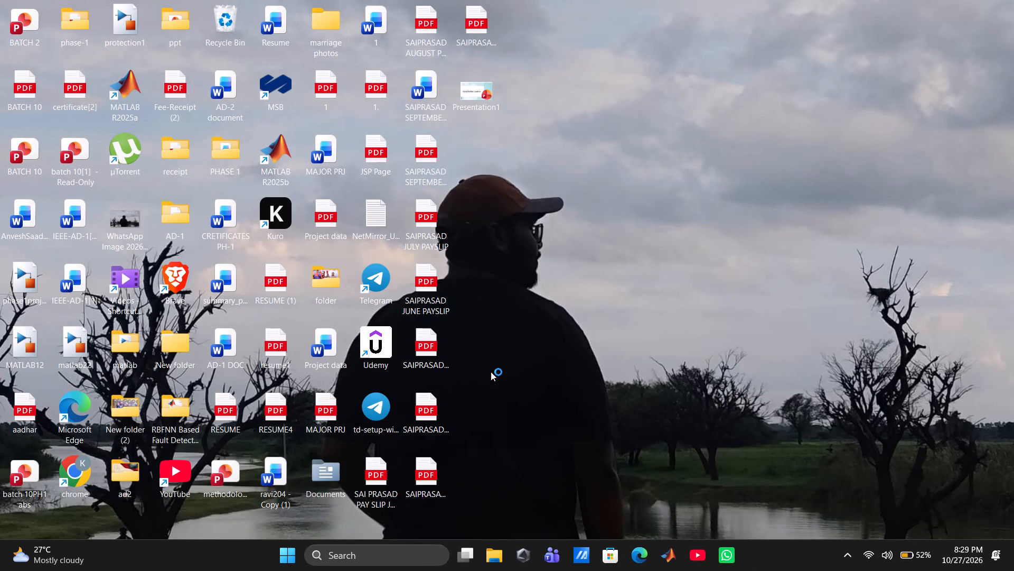